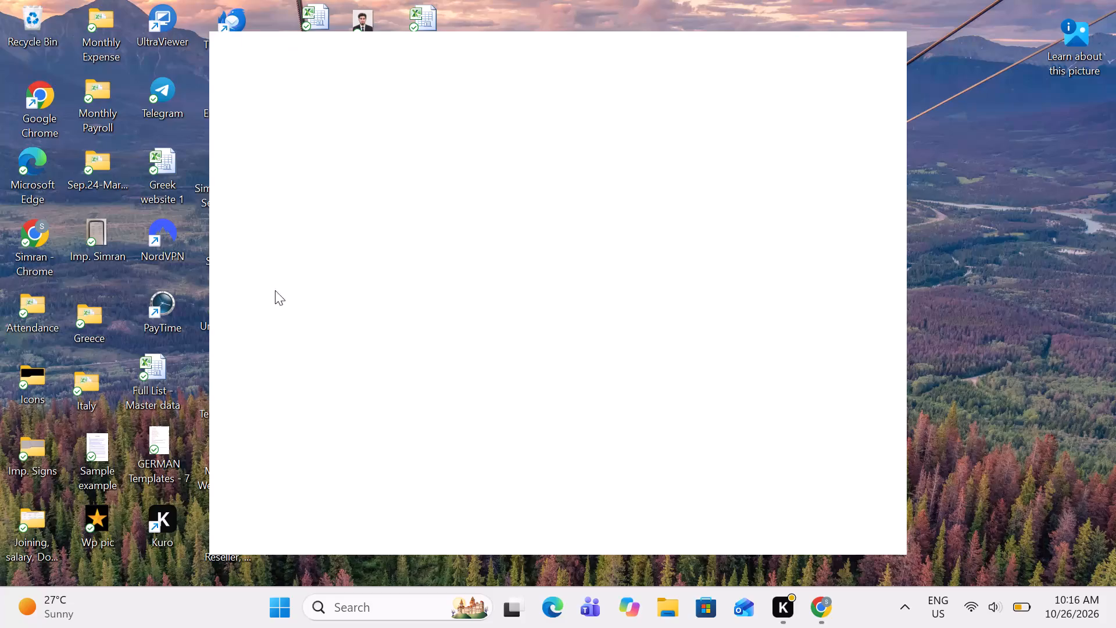
Open Google Chrome with the "Adi" work profile and maximize its browser window.
double_click(34, 101)
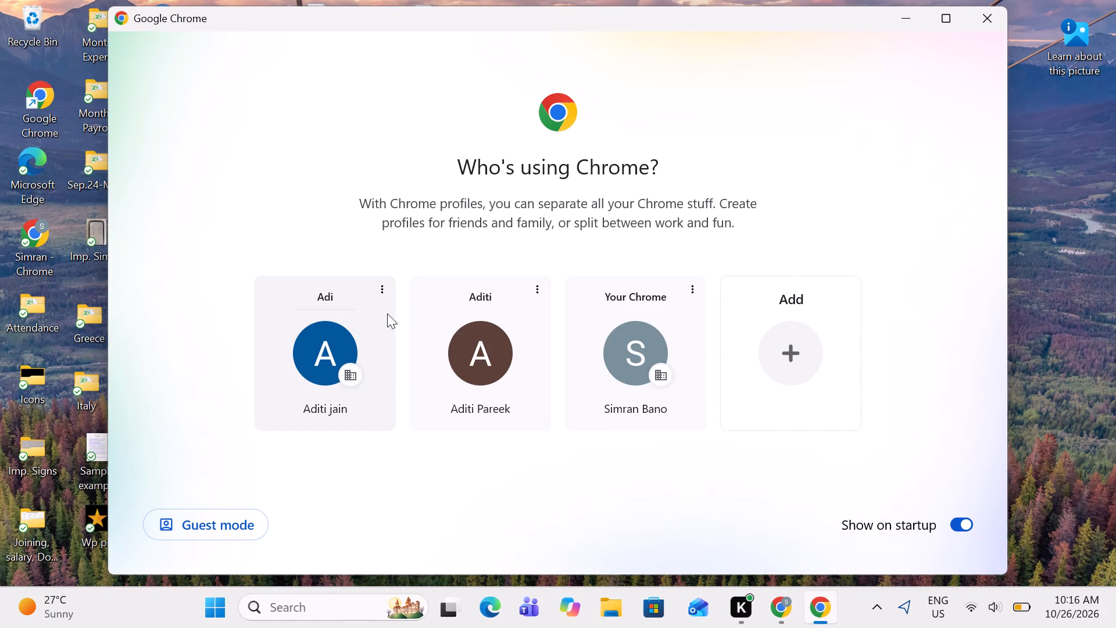
left_click(355, 337)
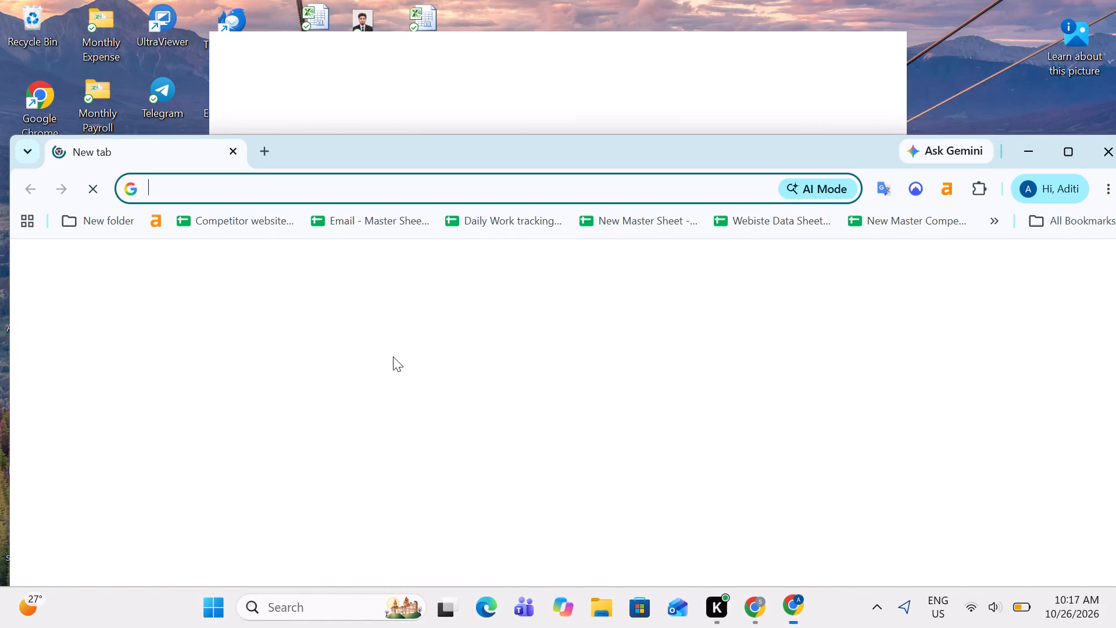
left_click(1081, 143)
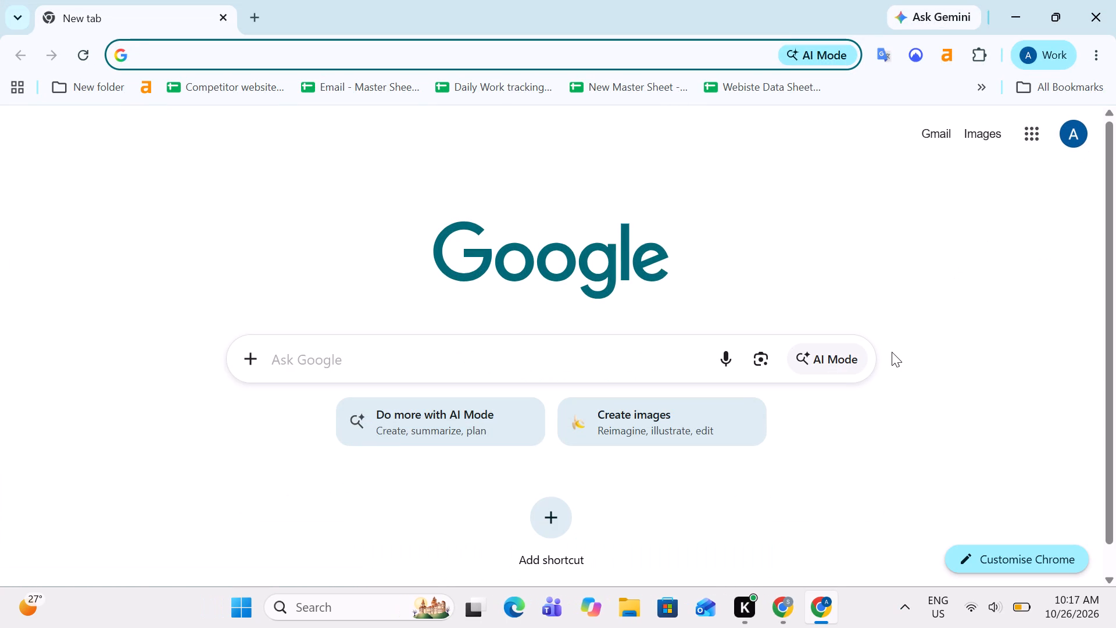
Open the bookmarked "Email - Master Sheet" spreadsheet in the Chrome window with the paused profile, and switch back to the Work profile window.
key("alt+Tab")
key("alt+Tab")
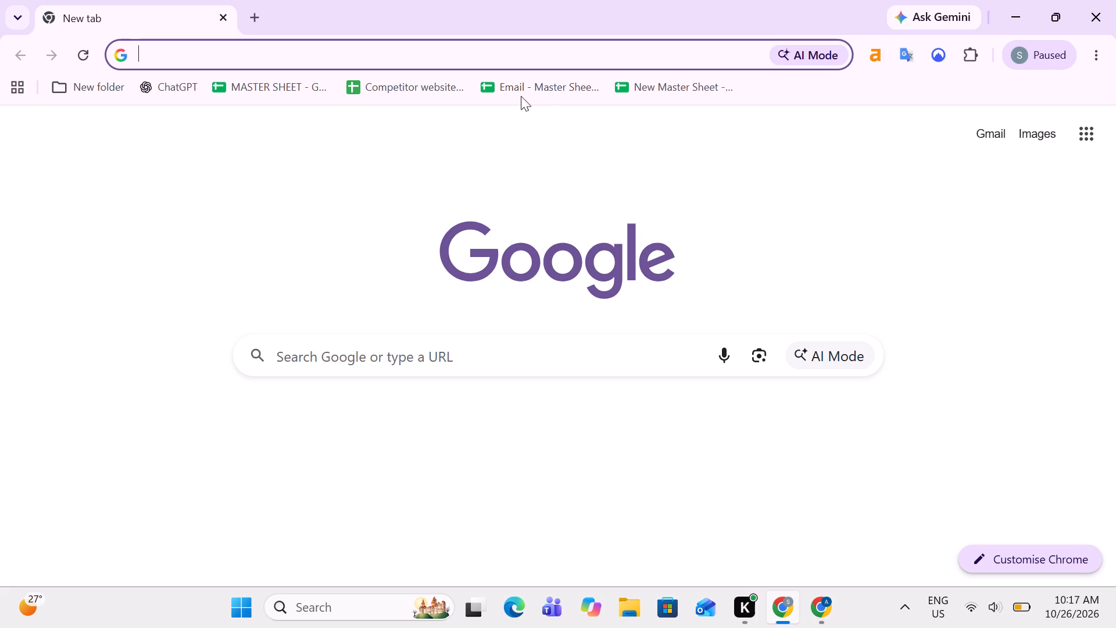
left_click(535, 93)
key("alt+Tab")
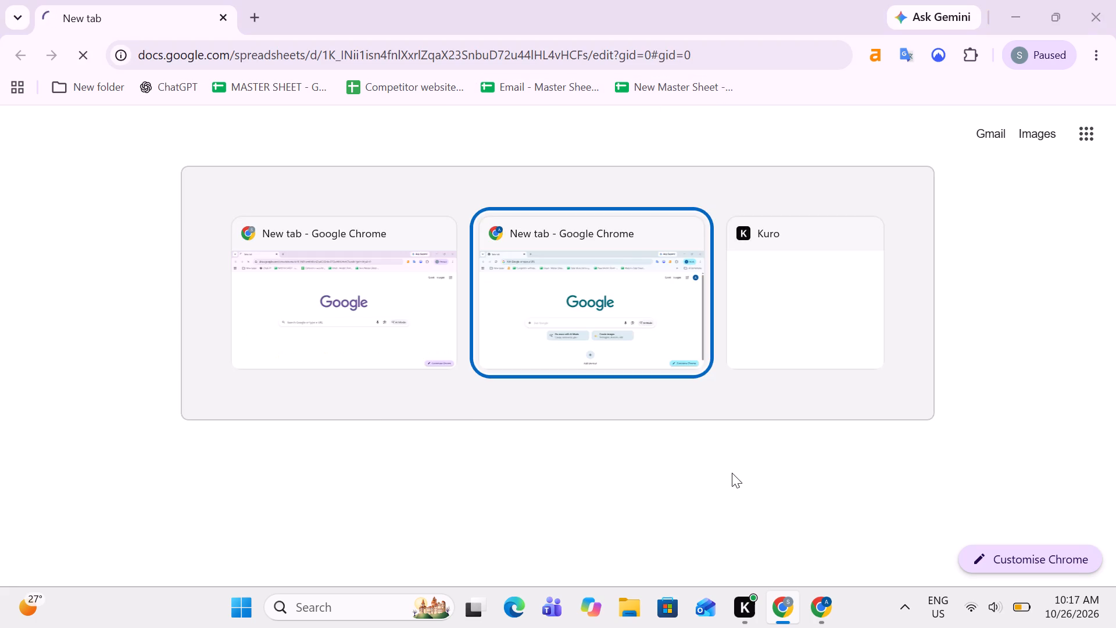
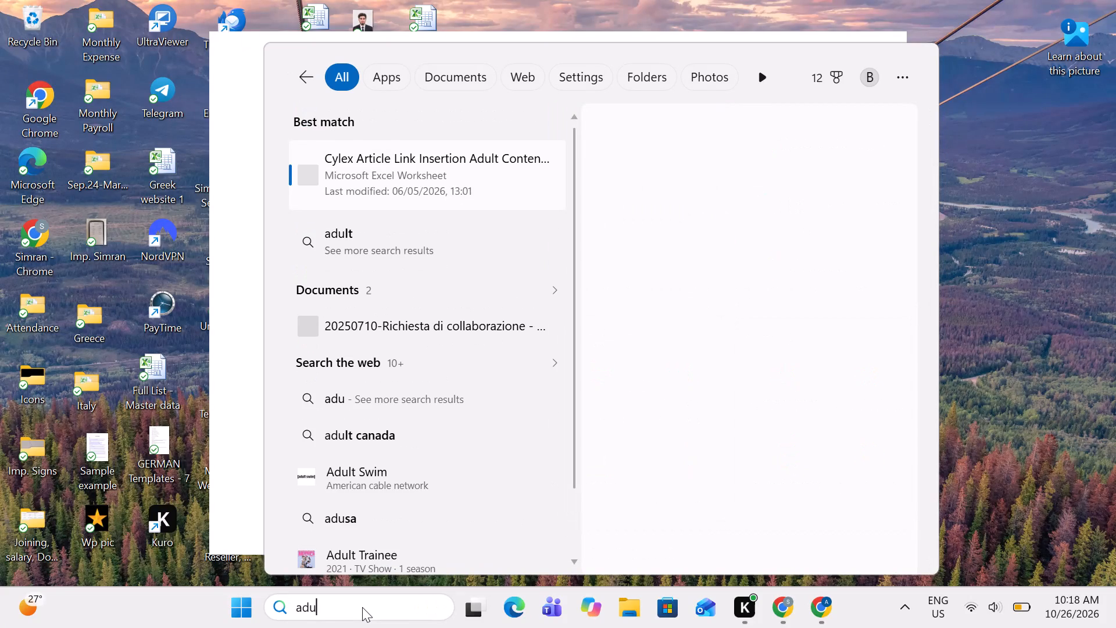
Find and open the Word document "ADITI Spanish - 5" and dismiss the Office activation wizard.
key("BackSpace")
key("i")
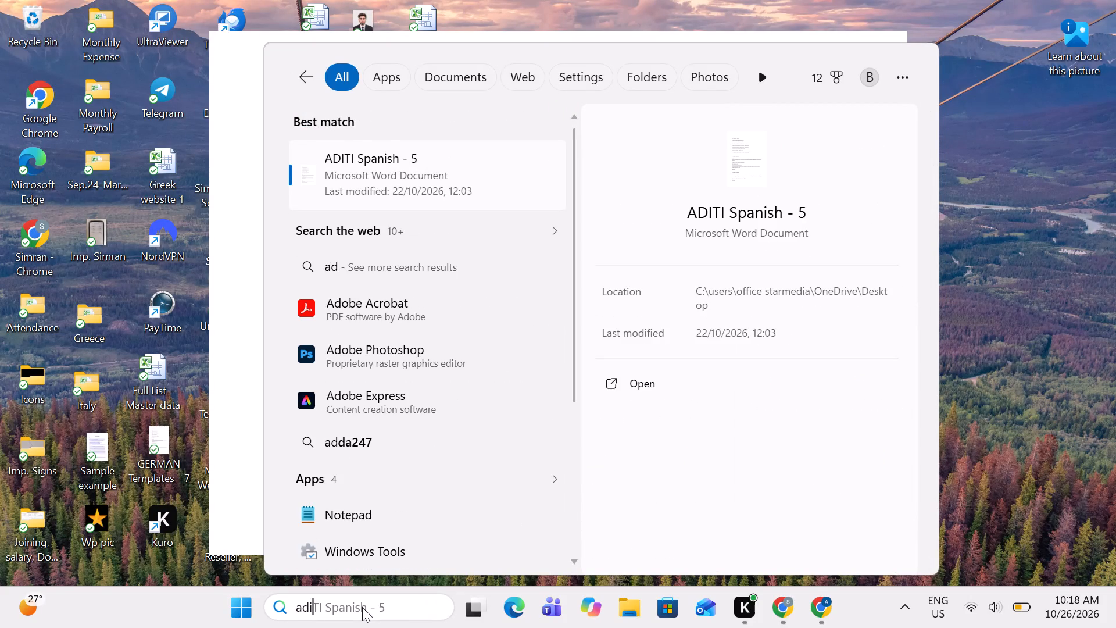
double_click(452, 167)
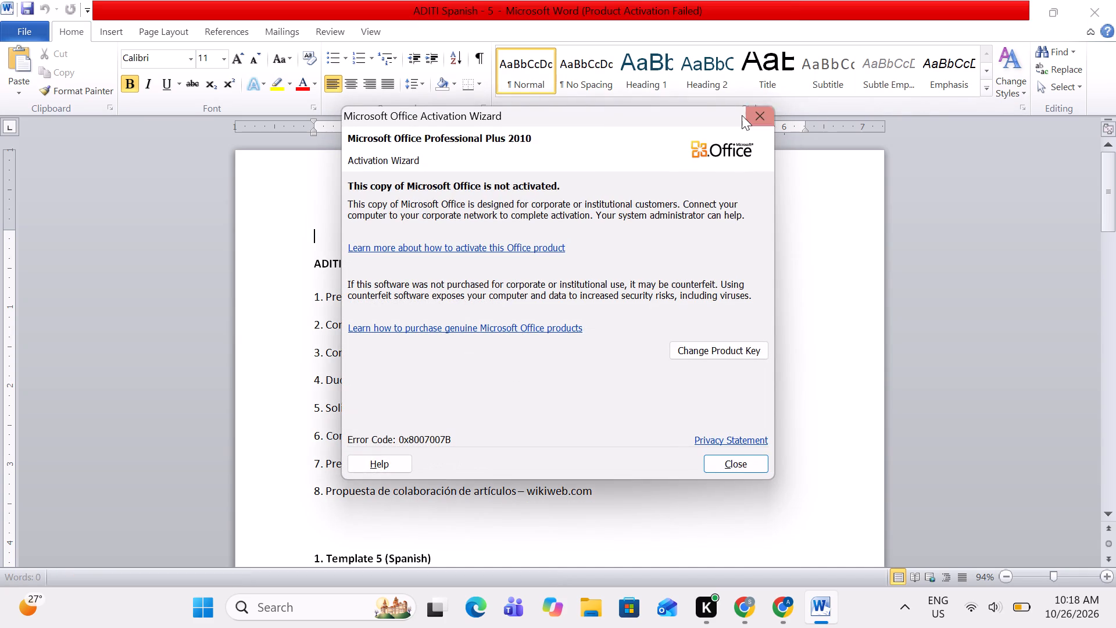
left_click(742, 115)
left_click(756, 122)
Look over the open Chrome windows, including the work profile's Gmail, and return to the "ADITI Spanish - 5" document in Word.
key("alt+Tab")
key("alt+Tab")
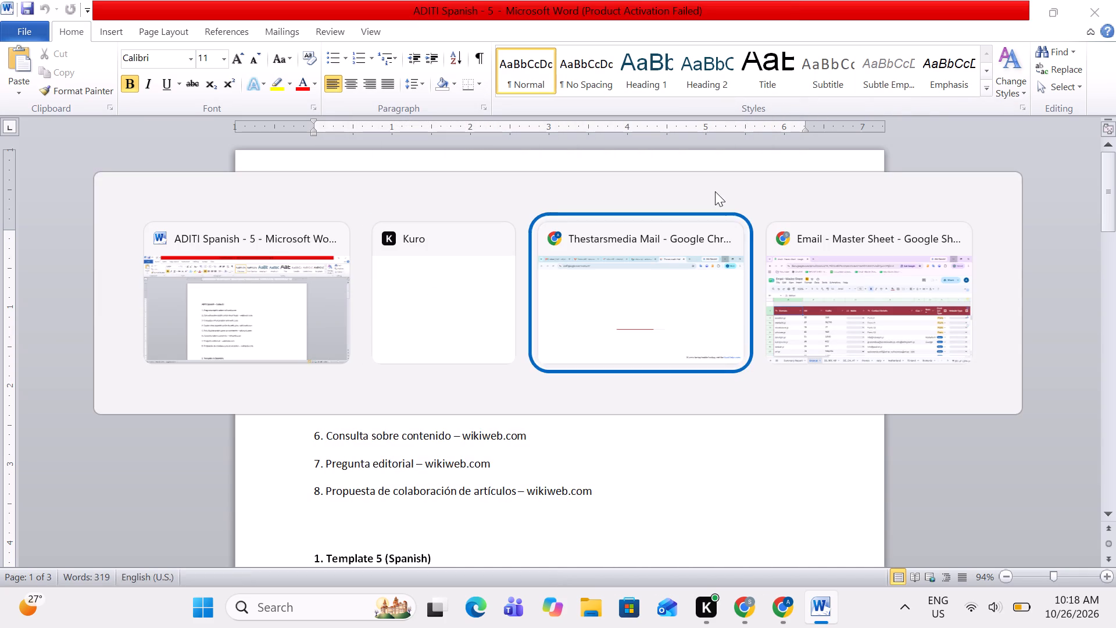
key("alt+Tab")
key("alt+Tab")
key("alt+Tab")
key("alt+Tab")
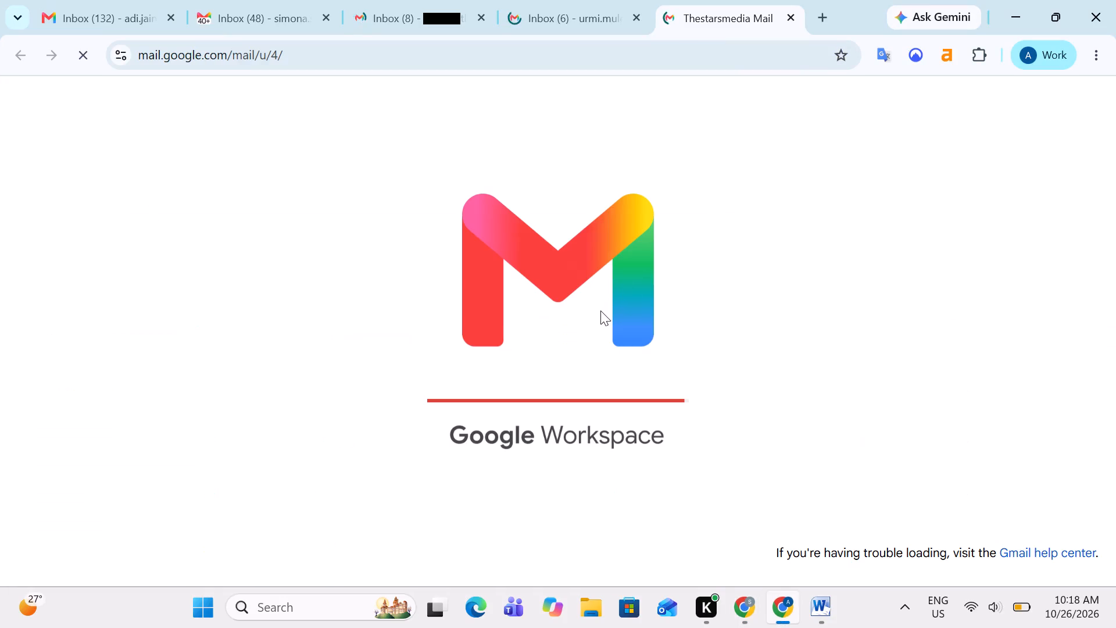
key("alt+Tab")
key("alt+Tab")
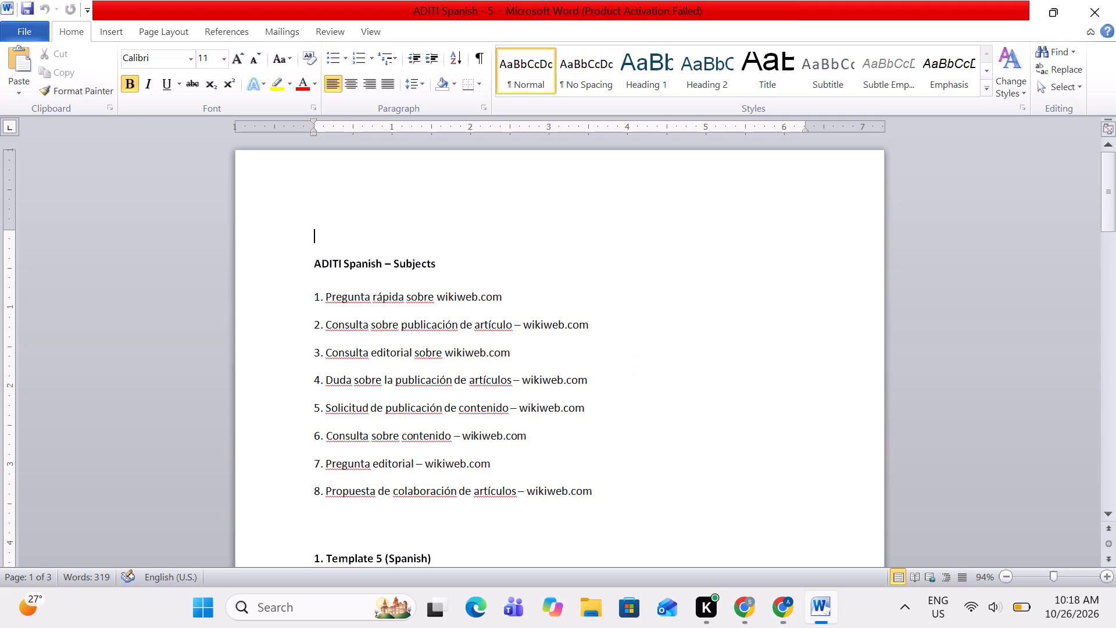
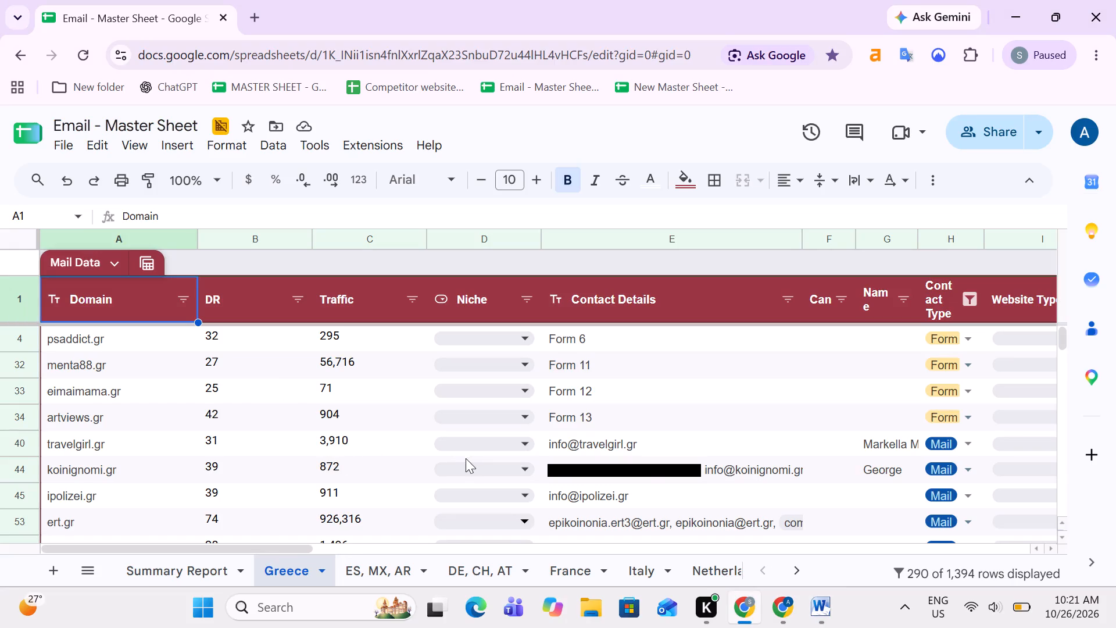
Look across the menta88.gr row of the Greece sheet, reviewing the columns from Domain through Contact Details, Contact Type and Status to I'D.
key("Down")
key("Down")
key("Right")
key("Right")
key("Right")
key("Right")
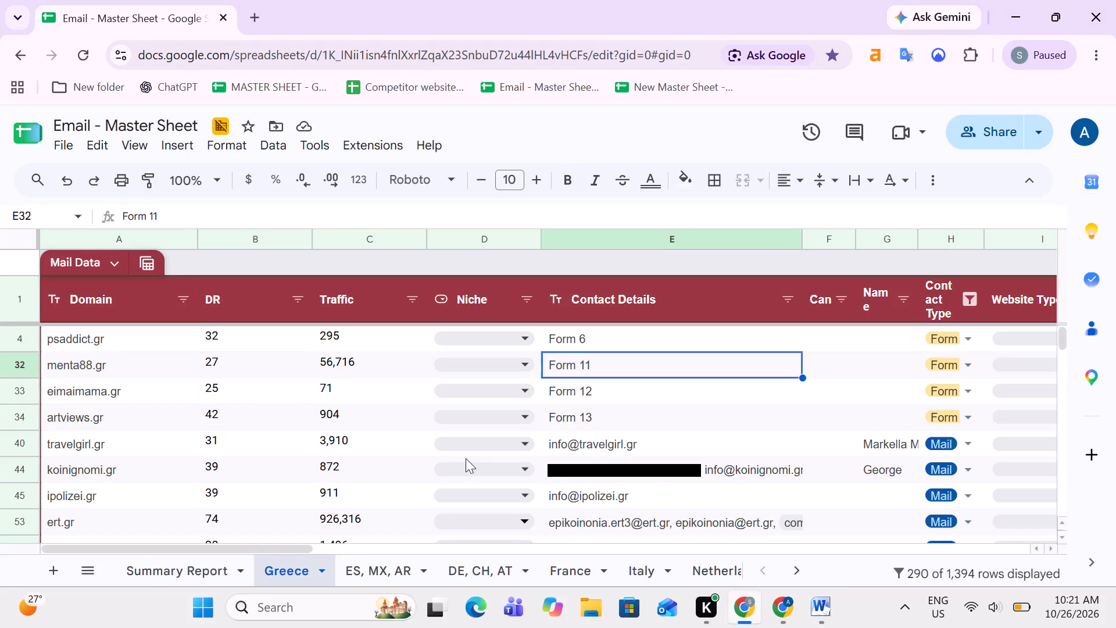
key("Right")
key("Right")
key("Right")
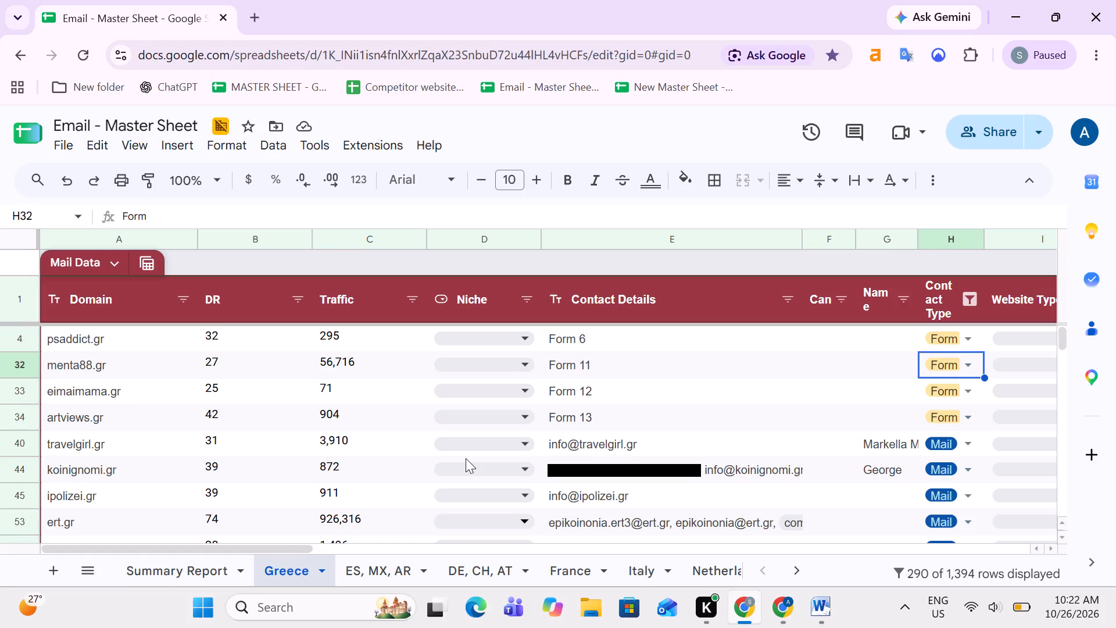
key("Right")
key("Right")
key("Right")
key("Right")
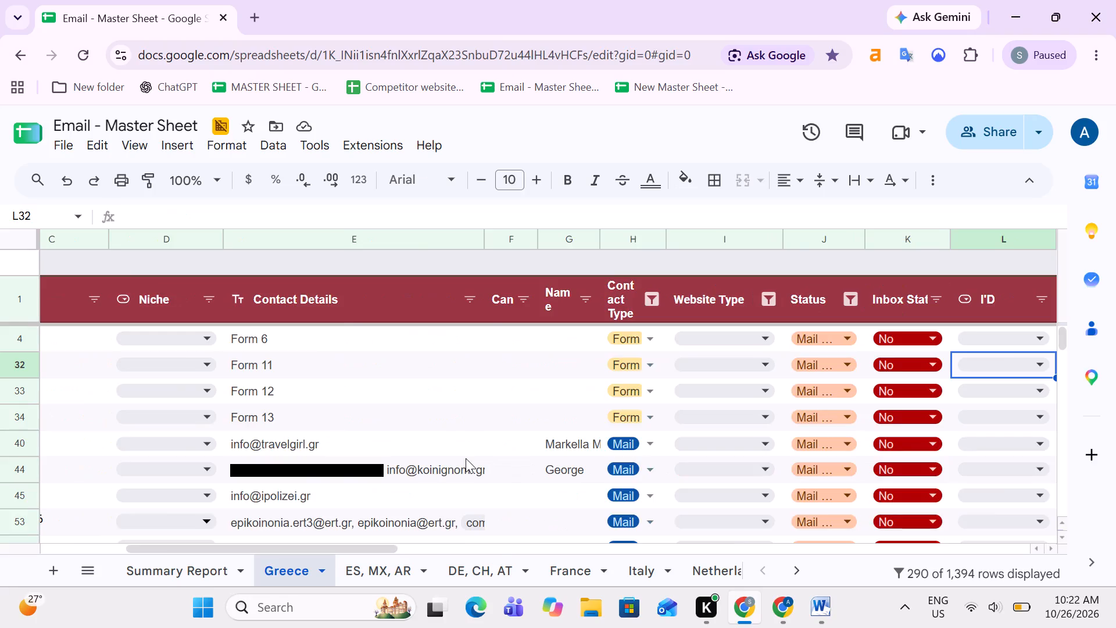
Review the menta88.gr row across all its columns on the Greece sheet, then return to the Domain header.
key("Right")
key("Right")
key("Right")
key("Left")
key("Left")
key("Left")
key("Left")
key("Left")
key("Left")
key("Left")
key("Left")
key("Left")
key("Left")
key("Left")
key("Left")
key("Left")
key("Left")
key("Left")
key("Left")
key("Left")
key("Left")
key("Left")
key("Left")
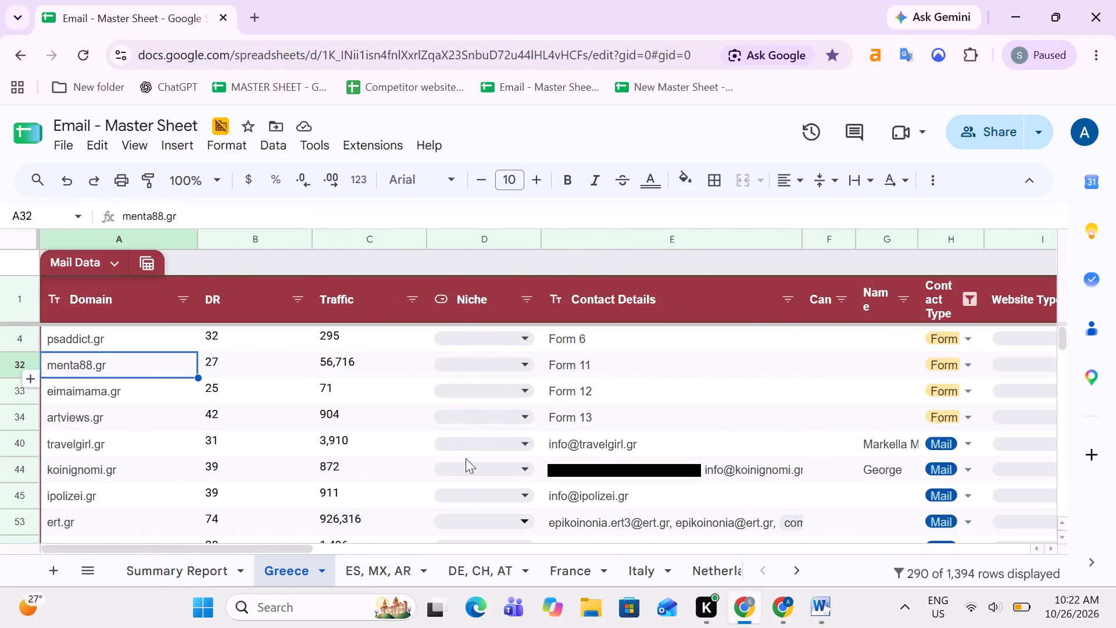
key("Right")
key("Right")
key("Right")
key("Right")
key("Right")
key("Right")
key("Right")
key("Left")
key("Right")
key("Right")
key("Right")
key("Right")
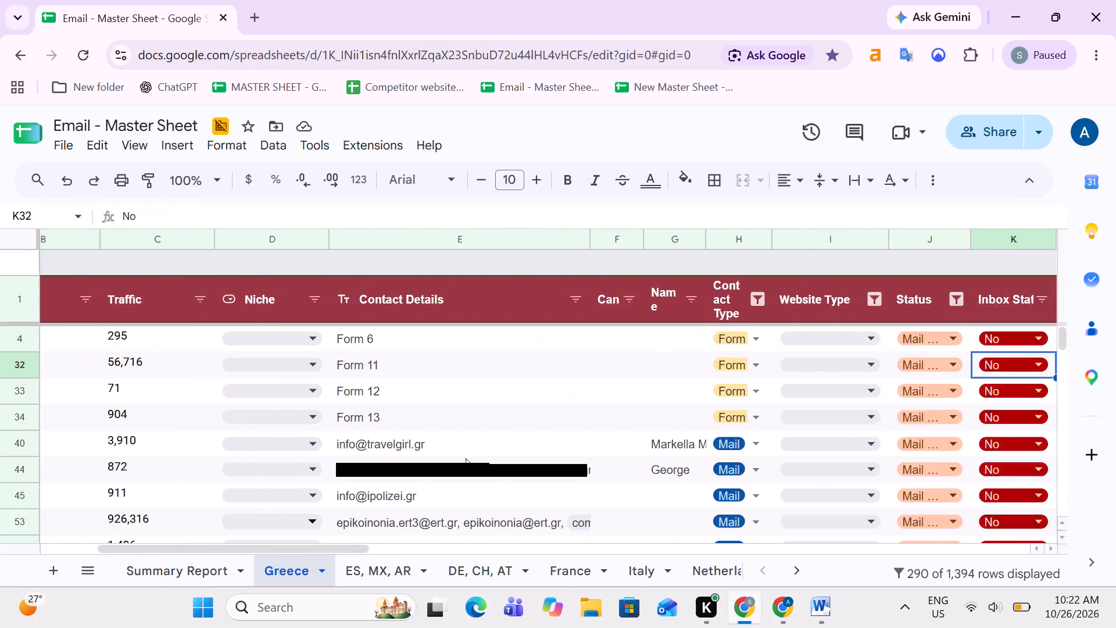
key("Right")
key("Right")
key("Right")
key("Left")
key("Left")
key("Left")
key("Left")
key("Left")
key("Left")
key("Left")
key("Left")
key("Left")
key("Left")
key("Left")
key("Left")
key("Left")
key("Left")
key("Left")
key("Left")
key("Left")
key("Left")
key("Left")
key("Left")
key("Left")
key("Left")
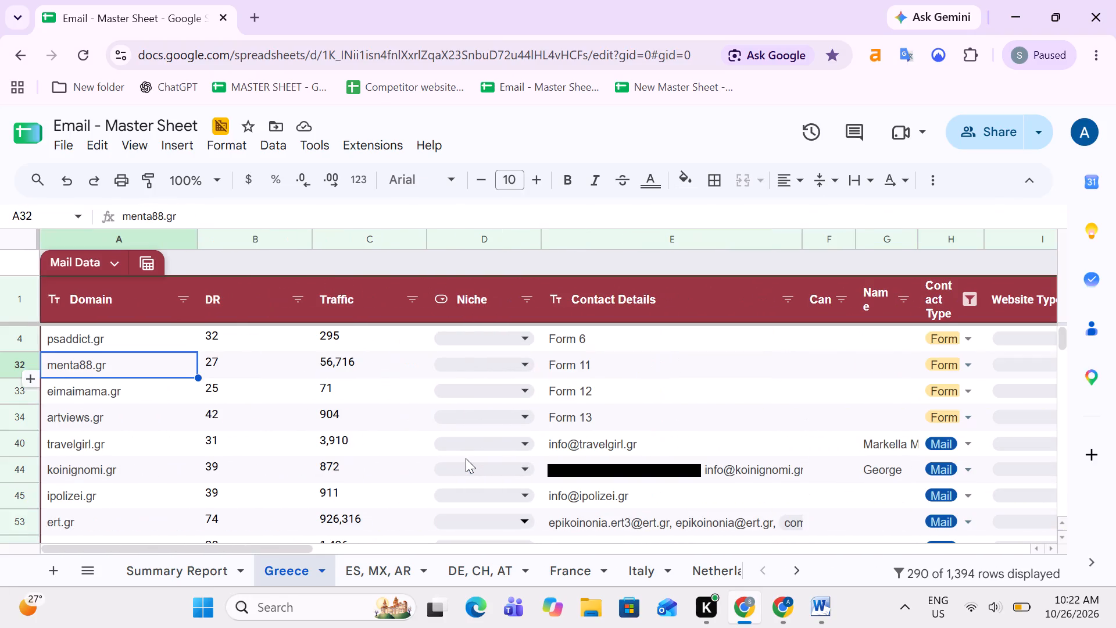
key("Up")
key("Up")
key("Up")
key("Up")
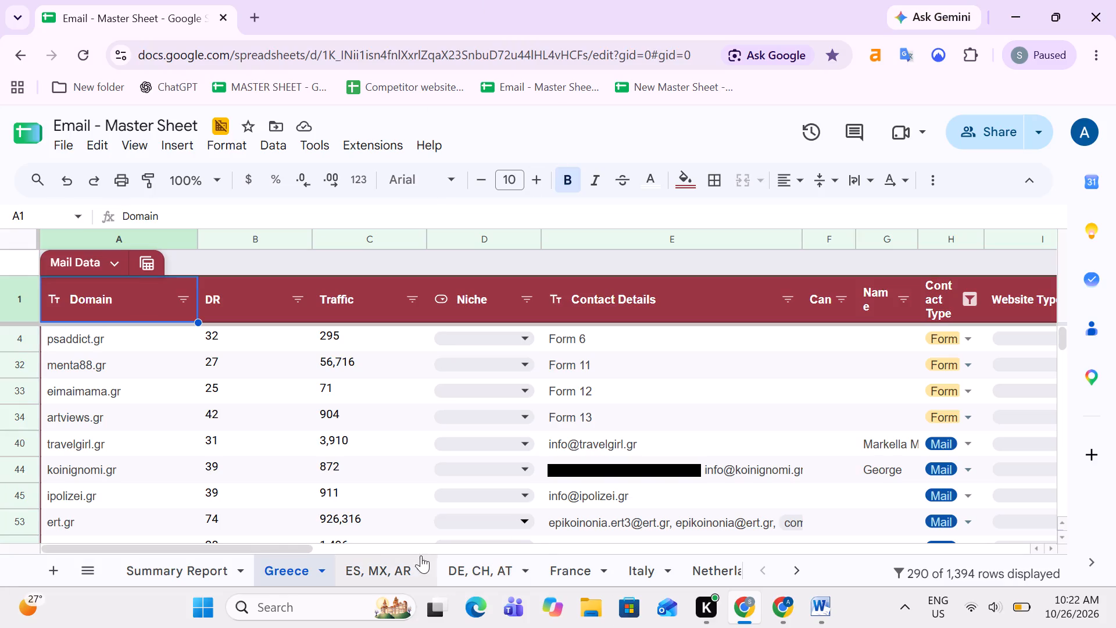
Open the ES, MX, AR sheet and look through its filtered website rows, checking niche, contact details, country, contact type and status.
left_click(387, 566)
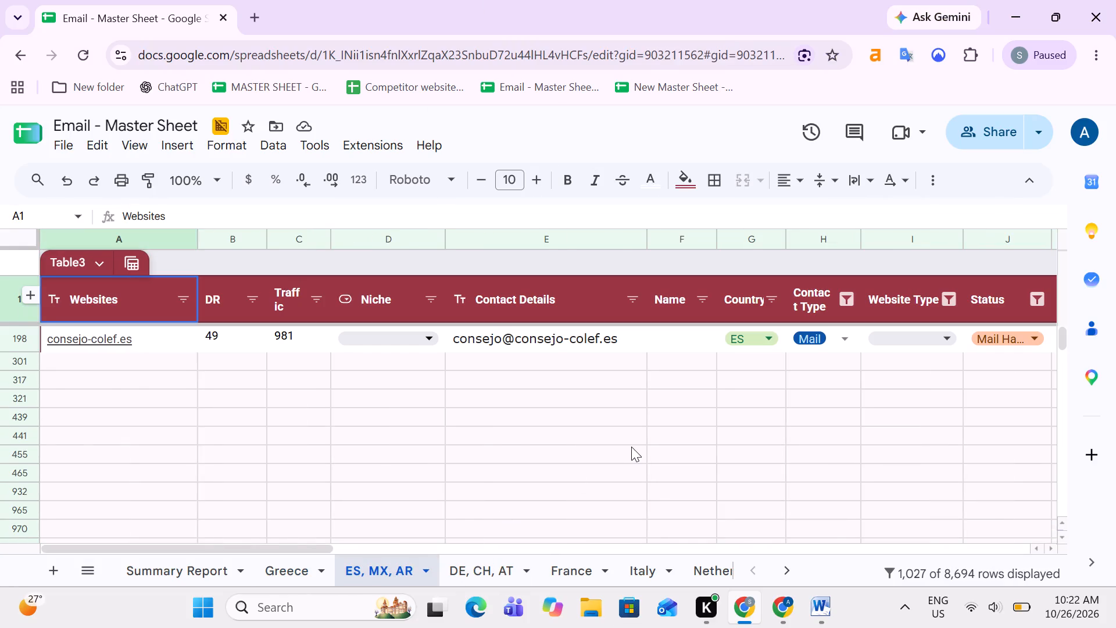
scroll(560, 451, "up", 5)
scroll(626, 429, "down", 8)
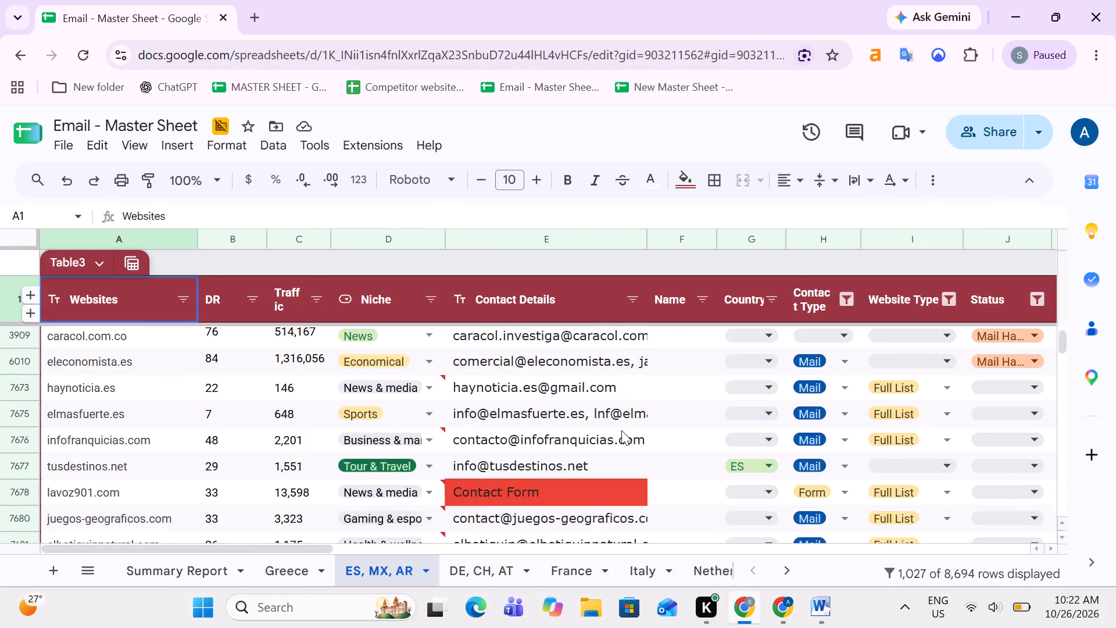
scroll(622, 429, "down", 7)
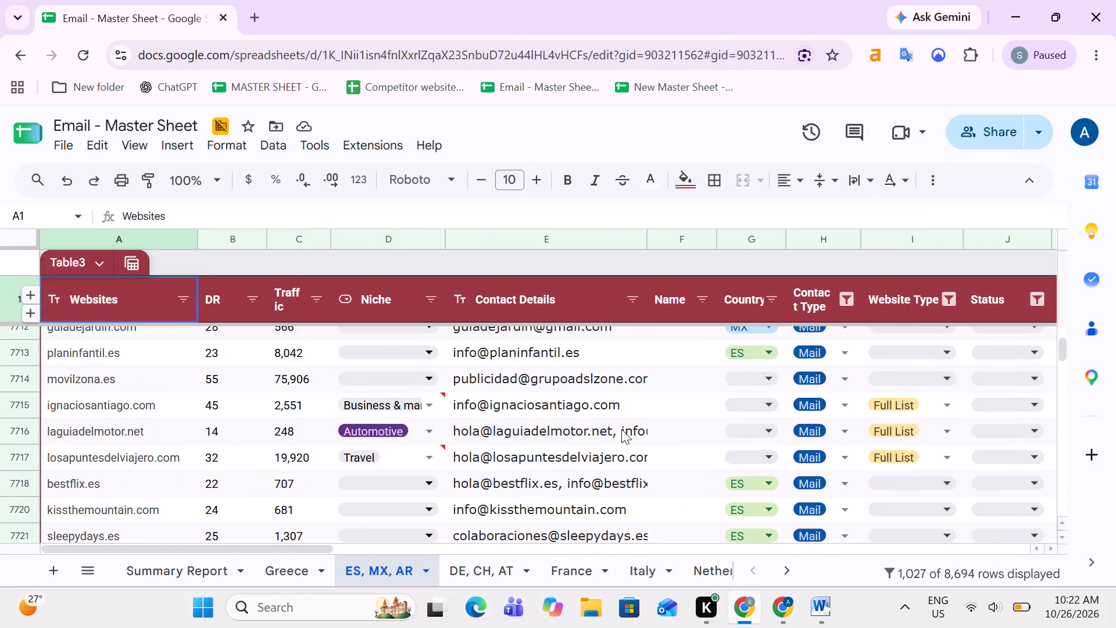
scroll(621, 429, "up", 18)
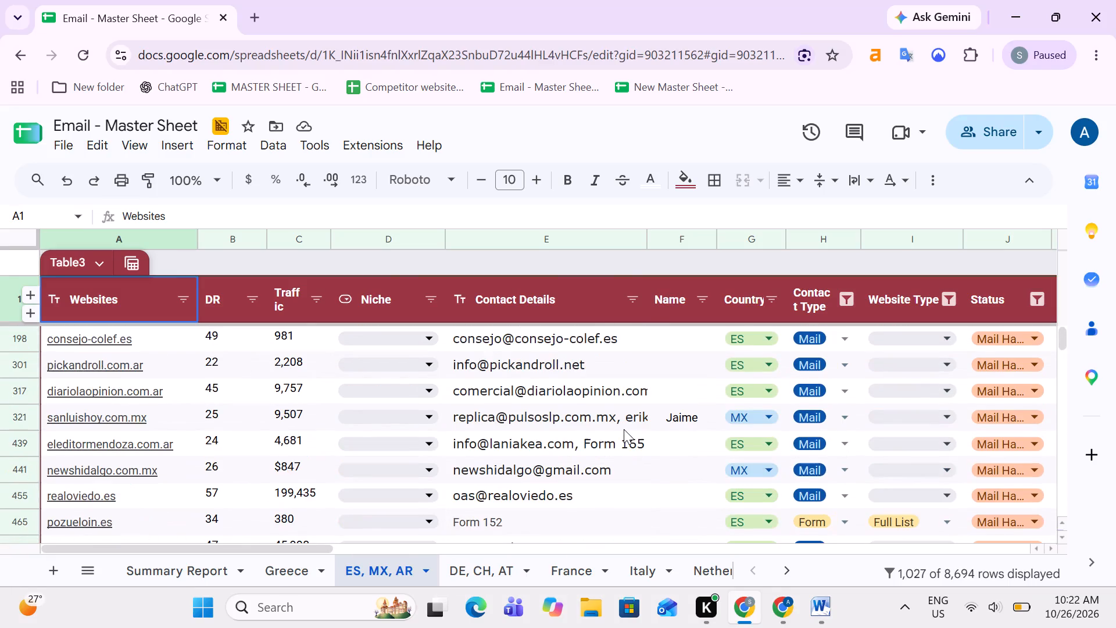
scroll(624, 429, "up", 7)
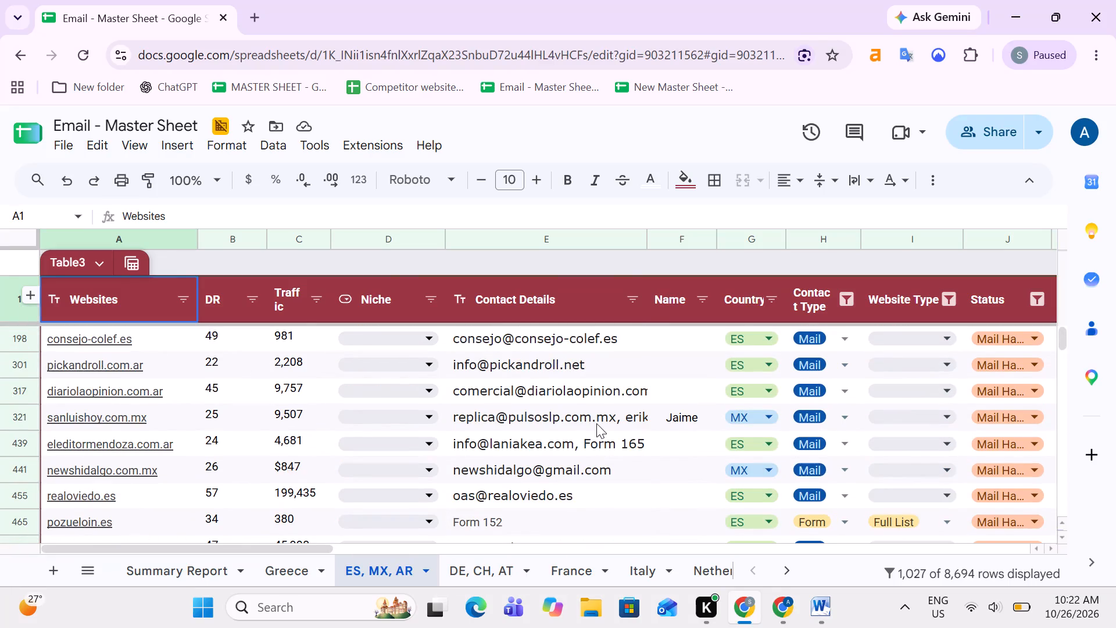
scroll(596, 423, "up", 7)
scroll(596, 423, "down", 17)
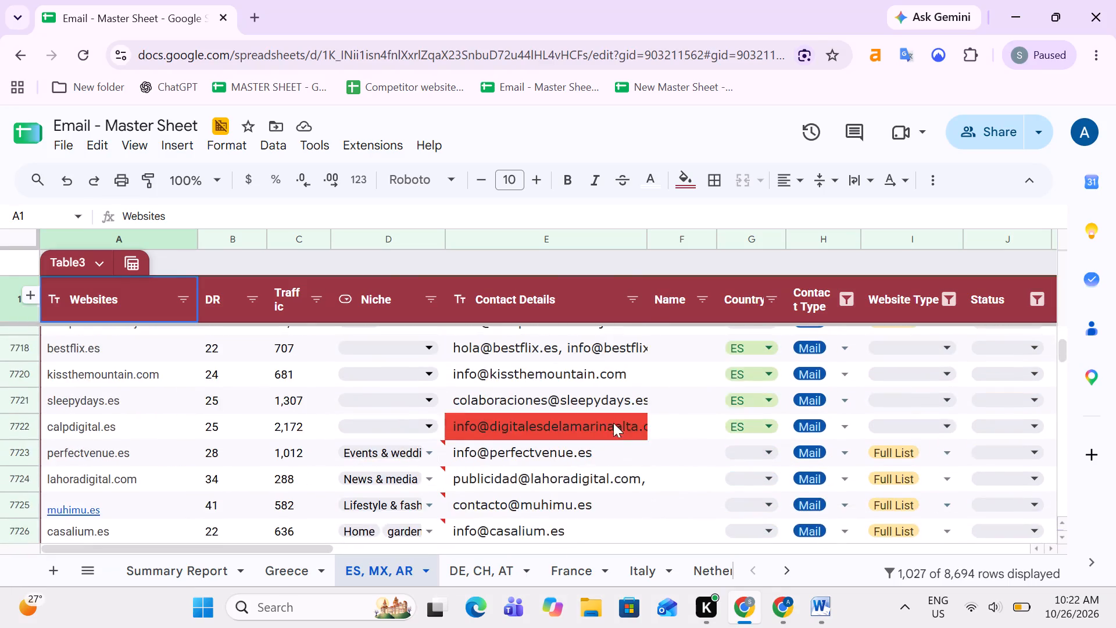
scroll(618, 418, "down", 16)
scroll(619, 416, "down", 7)
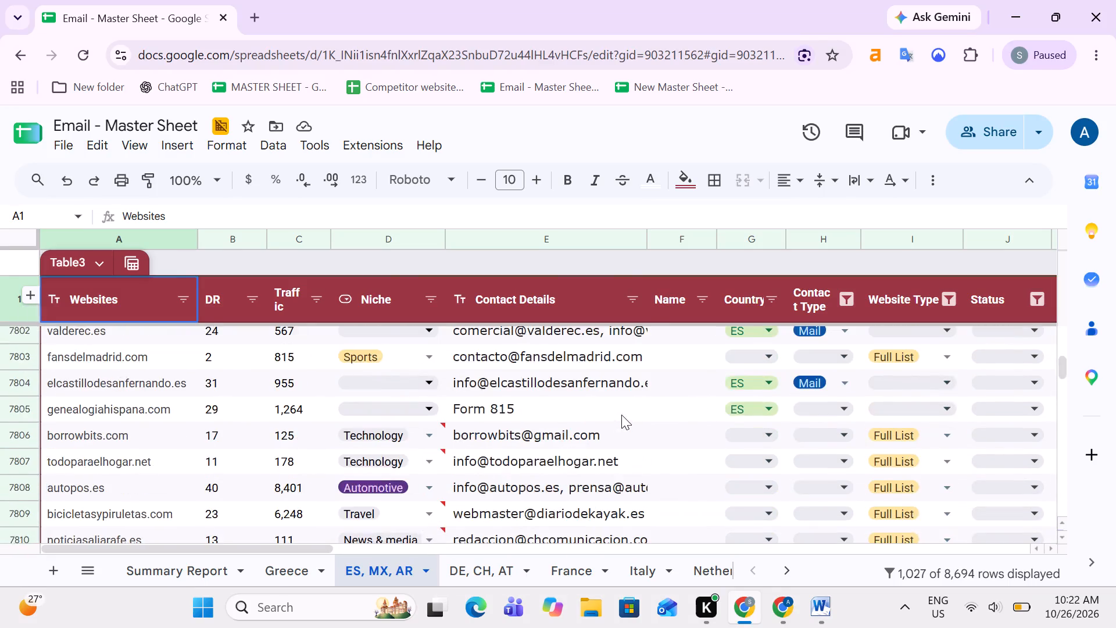
scroll(621, 415, "down", 15)
scroll(622, 415, "up", 4)
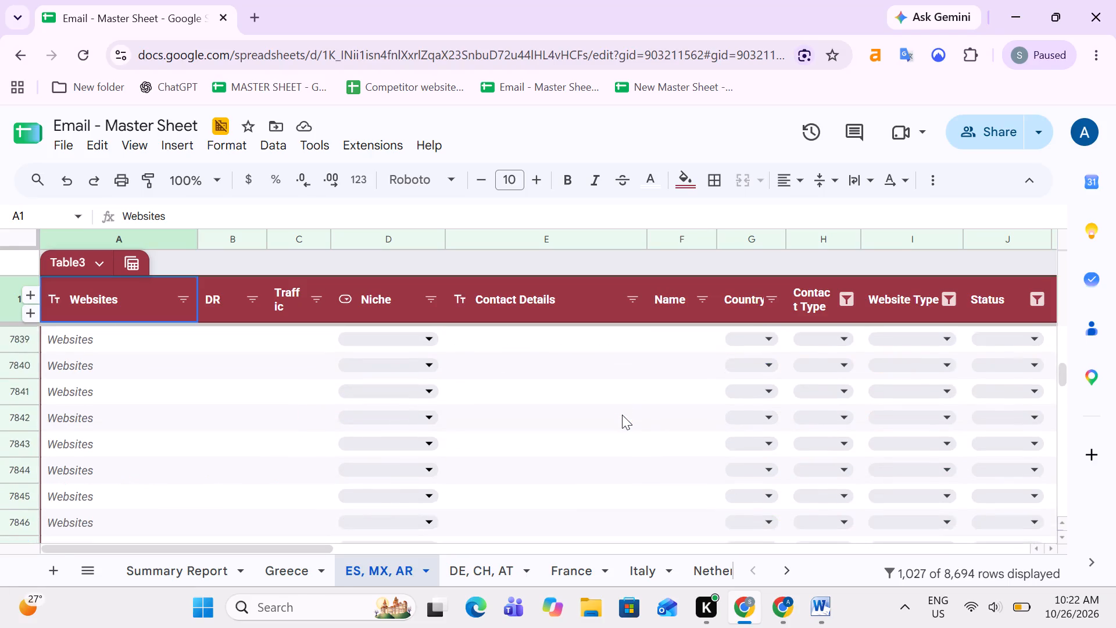
Look back from the empty rows through the filtered website list to its first row, consejo-colef.es.
scroll(622, 415, "up", 3)
left_click(622, 415)
scroll(614, 415, "up", 6)
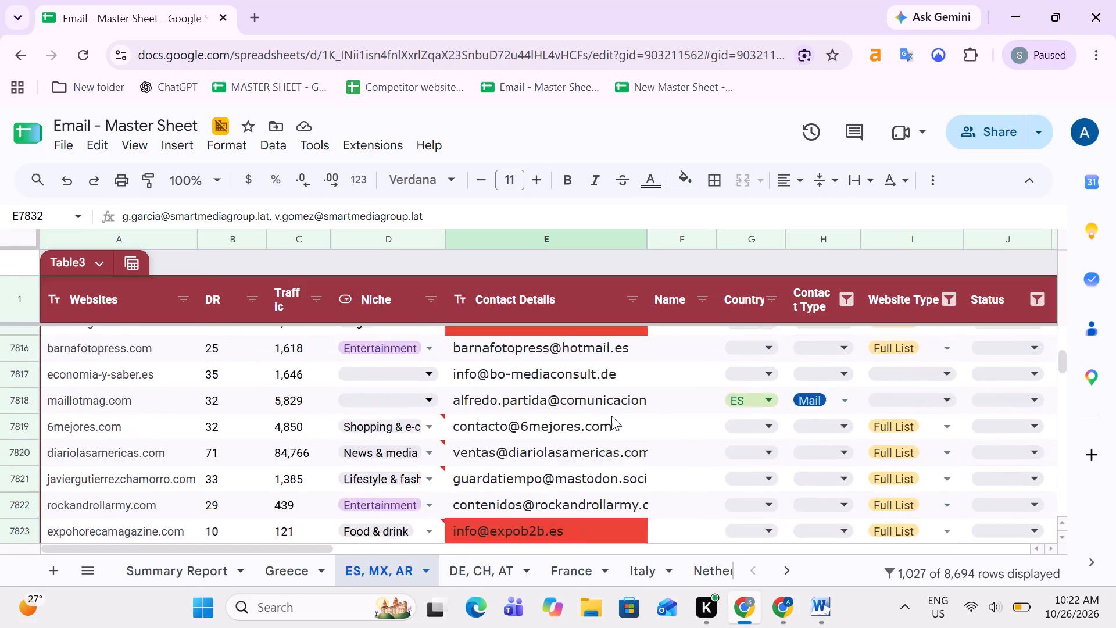
scroll(611, 416, "up", 20)
scroll(611, 416, "up", 20)
scroll(611, 416, "up", 3)
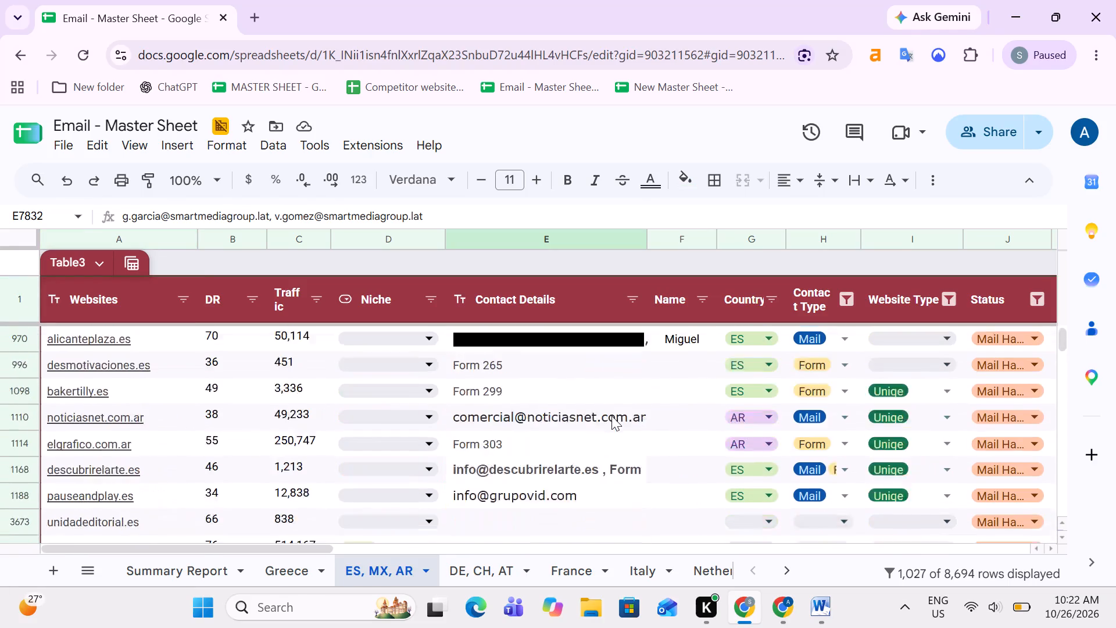
scroll(611, 416, "up", 14)
scroll(655, 389, "down", 6)
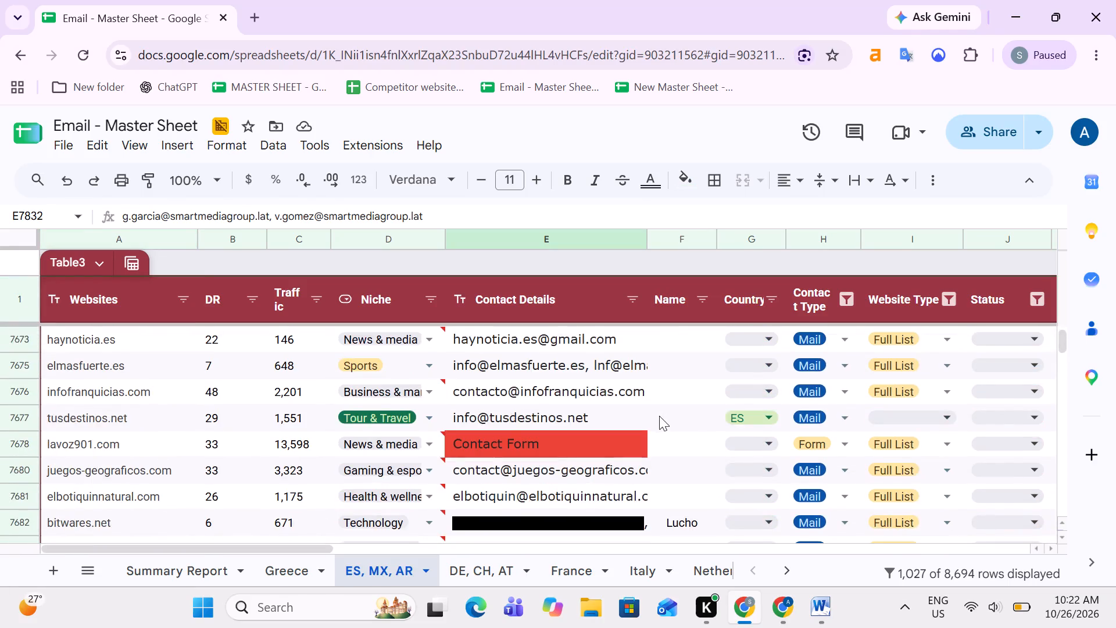
scroll(656, 417, "up", 20)
scroll(656, 417, "up", 4)
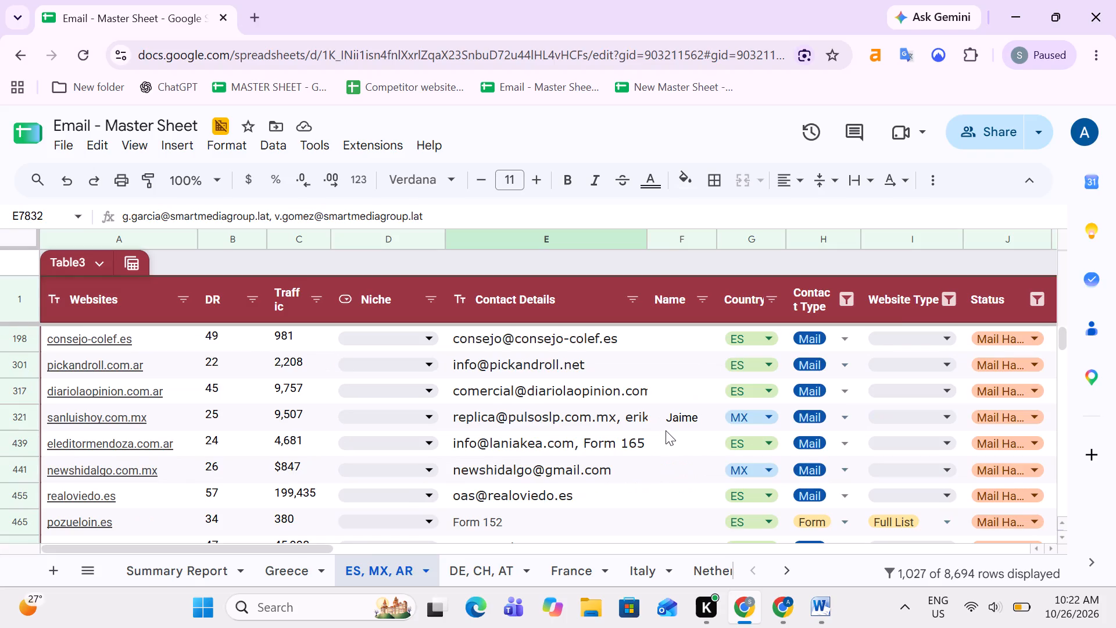
left_click(667, 432)
key("Up")
key("Up")
key("Up")
key("Up")
key("Up")
key("Up")
key("Up")
key("Up")
key("Up")
key("Up")
key("Up")
key("Up")
key("Up")
key("Up")
key("Up")
key("Up")
key("Up")
key("Up")
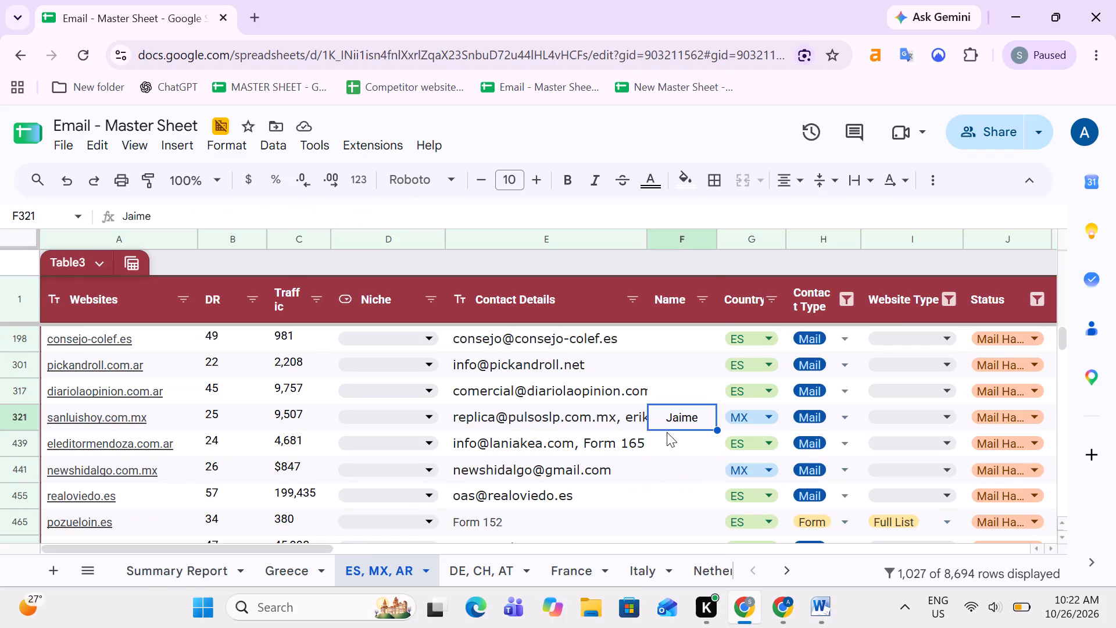
Examine the Contact Details column down the filtered rows to about ignaciosantiago.com, then return to the consejo-colef.es row.
key("Down")
key("Left")
key("Up")
key("Down")
key("Down")
key("Down")
key("Down")
key("Down")
key("Down")
key("Down")
key("Down")
key("Down")
key("Down")
key("Down")
key("Down")
key("Down")
key("Down")
key("Down")
key("Down")
key("Down")
key("Down")
key("Down")
key("Down")
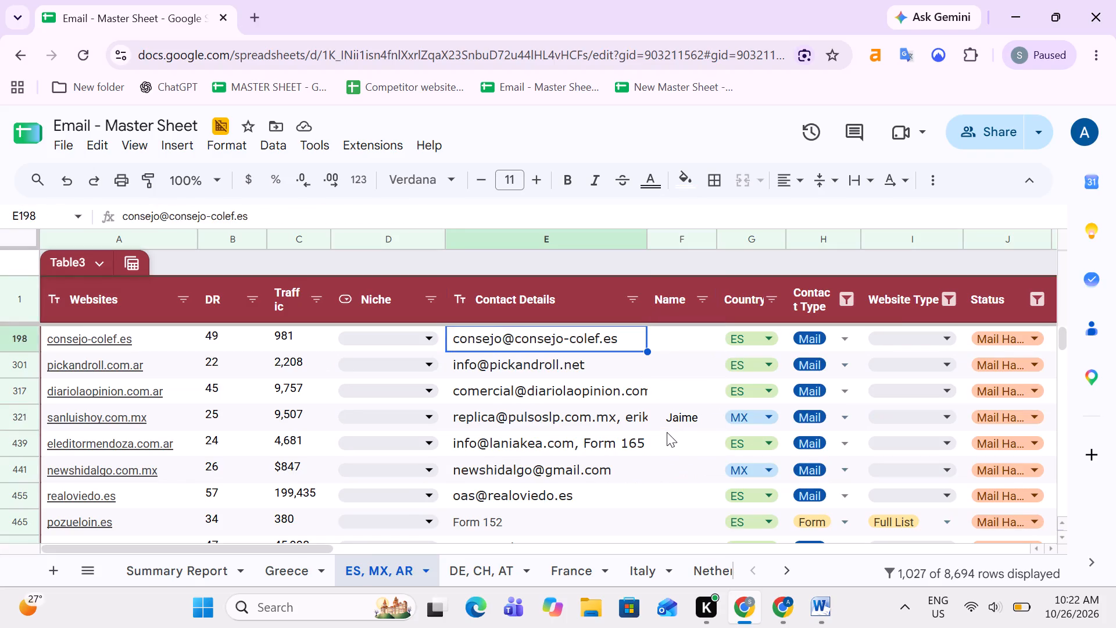
key("Down")
key("Down")
key("Down")
key("Down")
key("Down")
key("Down")
key("Down")
key("Down")
key("Down")
key("Down")
key("Down")
key("Down")
key("Down")
key("Down")
key("Down")
key("Down")
key("Down")
key("Down")
key("Down")
key("Down")
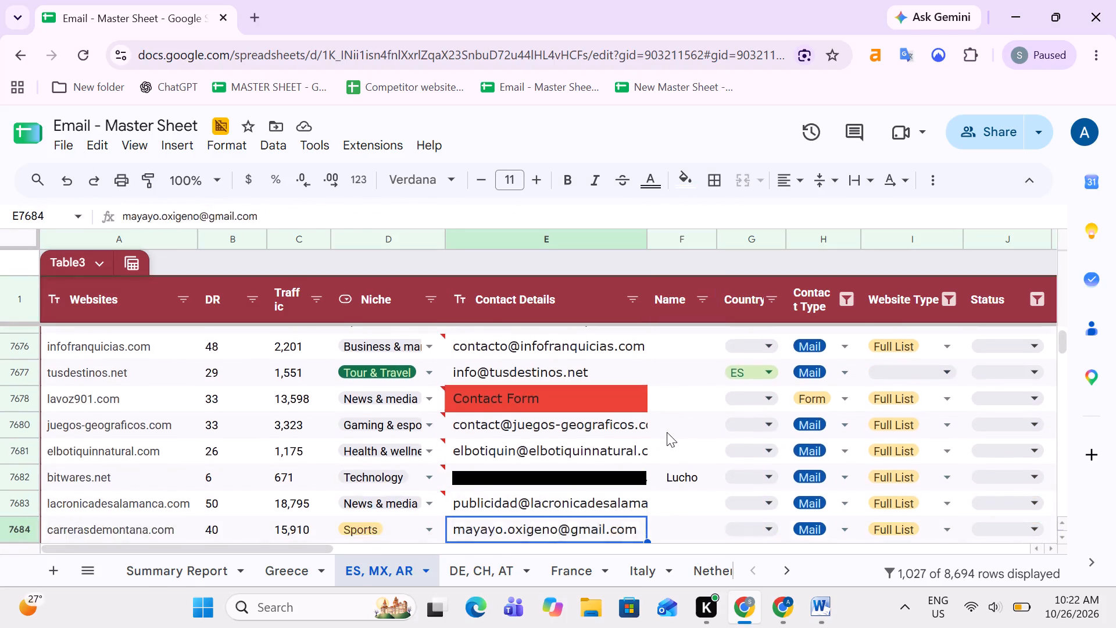
key("Down")
key("Down")
key("Down")
key("Down")
key("Down")
key("Down")
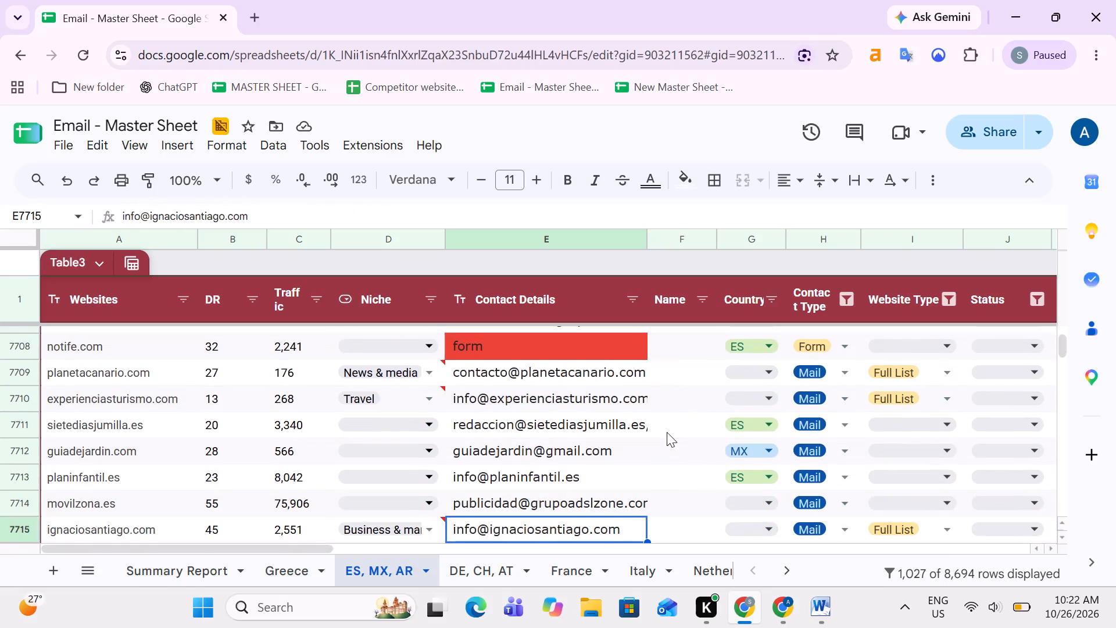
key("Up")
key("Up")
key("Up")
key("Up")
key("Up")
key("Up")
key("Up")
key("Up")
key("Up")
key("Up")
key("Up")
key("Up")
key("Up")
key("Up")
key("Up")
key("Up")
key("Up")
key("Up")
key("Up")
key("Up")
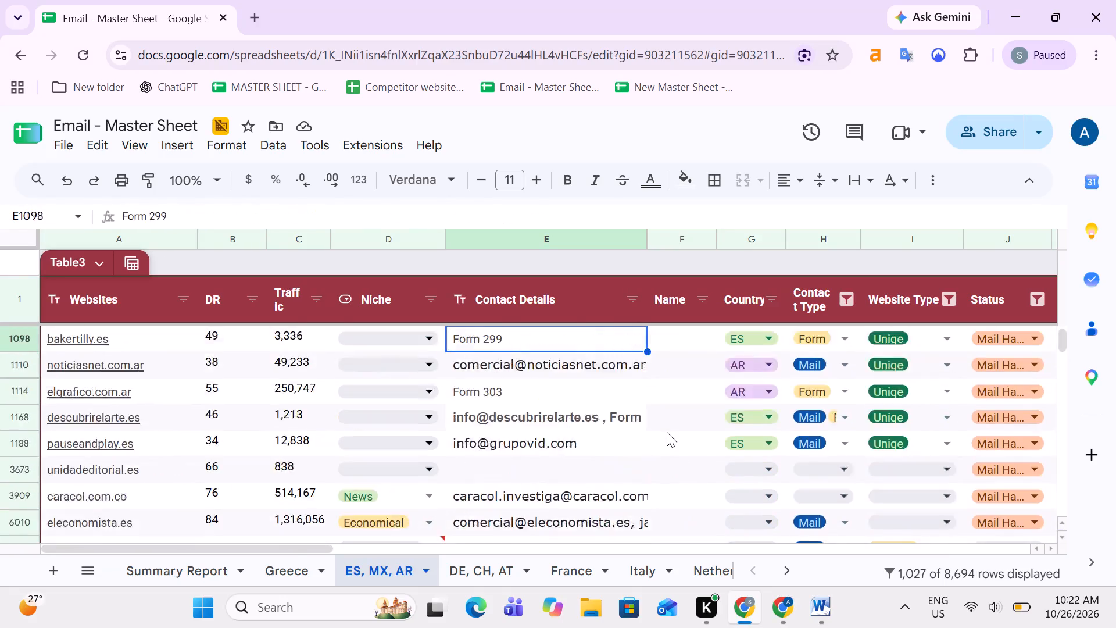
key("Down")
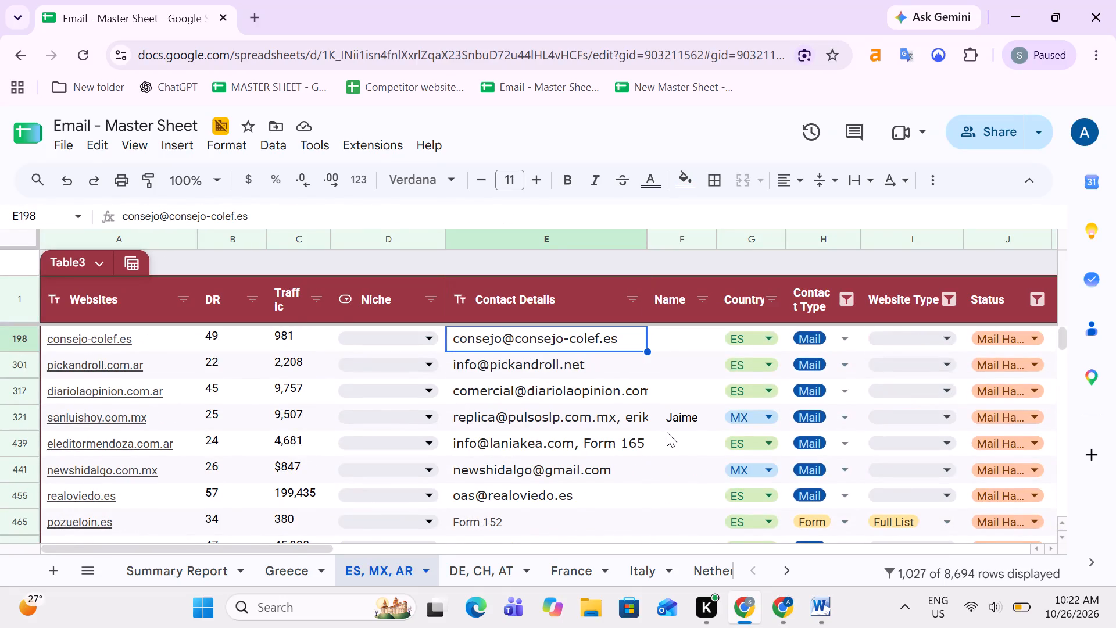
Review the consejo-colef.es row across its columns, from the website and DR through to the Status.
key("Right")
key("Right")
key("Right")
key("Right")
key("Right")
key("Right")
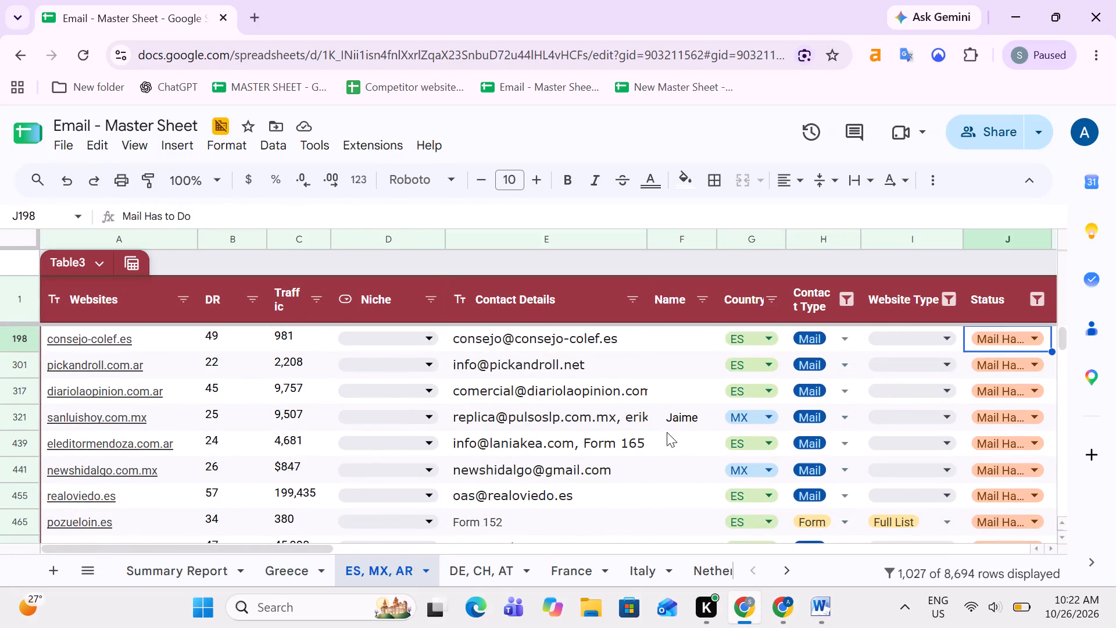
key("Right")
key("Right")
key("Left")
key("Left")
key("Left")
key("Left")
key("Left")
key("Left")
key("Left")
key("Left")
key("Left")
key("Left")
key("Left")
key("Left")
key("Right")
key("Right")
key("Right")
key("Right")
key("Right")
key("Right")
key("Right")
key("Right")
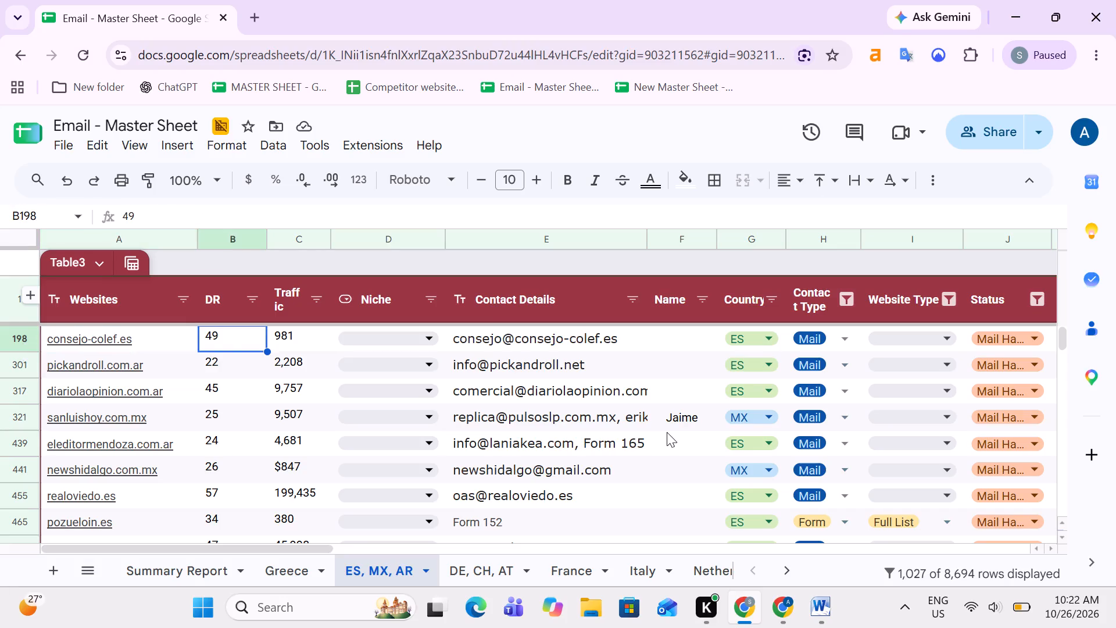
key("Right")
Examine the Status column down the filtered rows as far as las4esquinas.com.
key("Down")
key("Down")
key("Down")
key("Down")
key("Down")
key("Down")
key("Down")
key("Down")
key("Down")
key("Down")
key("Down")
key("Down")
key("Down")
key("Down")
key("Down")
key("Down")
key("Down")
key("Down")
key("Down")
key("Down")
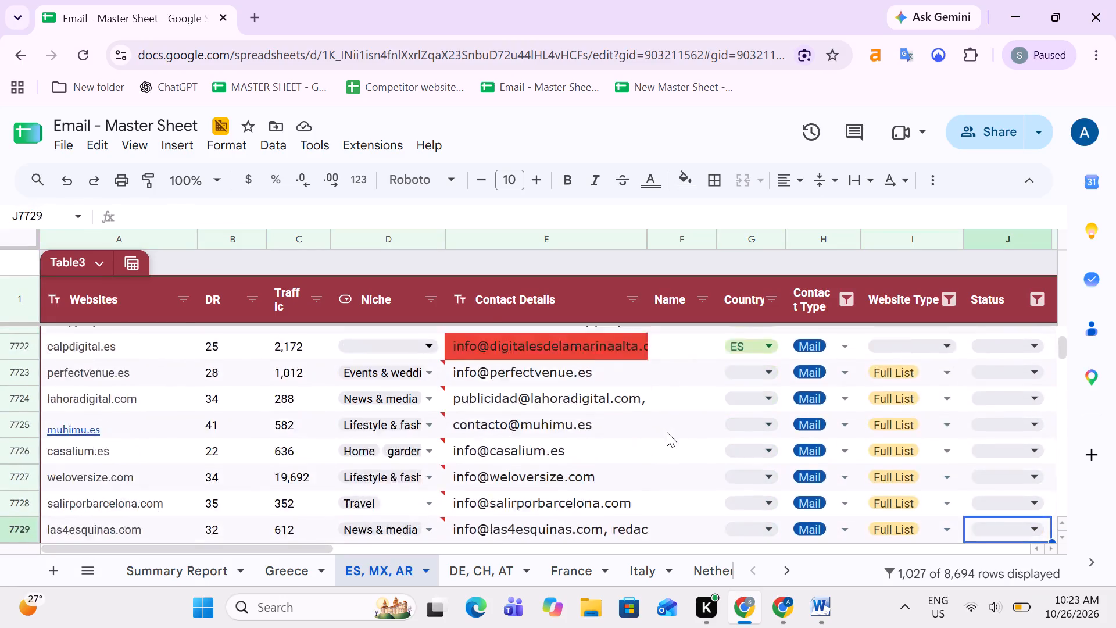
Examine the Status column down the filtered rows from las4esquinas.com to bloghedonista.com.
key("Down")
key("Down")
key("Down")
key("Down")
key("Down")
key("Down")
key("Down")
key("Down")
key("Down")
key("Down")
key("Down")
key("Down")
key("Down")
key("Down")
key("Down")
key("Down")
key("Down")
key("Down")
key("Down")
key("Down")
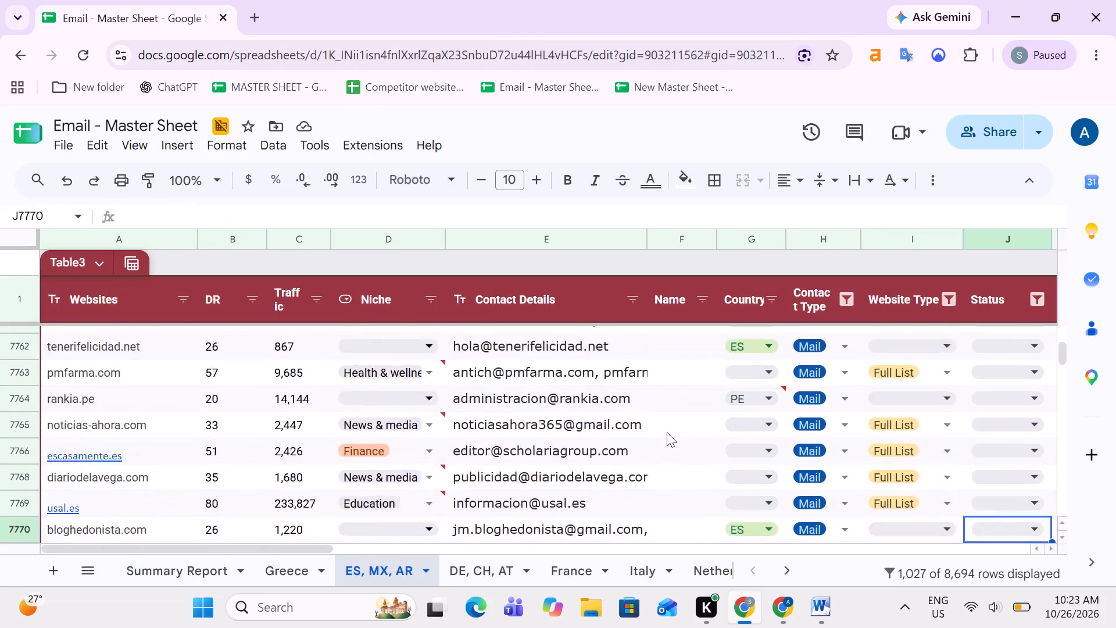
Examine the Niche column down the filtered rows from bloghedonista.com to about beautyblog.es.
key("Left")
key("Left")
key("Left")
key("Left")
key("Left")
key("Left")
key("Left")
key("Down")
key("Down")
key("Down")
key("Down")
key("Down")
key("Down")
key("Down")
key("Down")
key("Down")
key("Down")
key("Down")
key("Down")
key("Down")
key("Down")
key("Down")
key("Down")
key("Down")
key("Down")
key("Down")
key("Down")
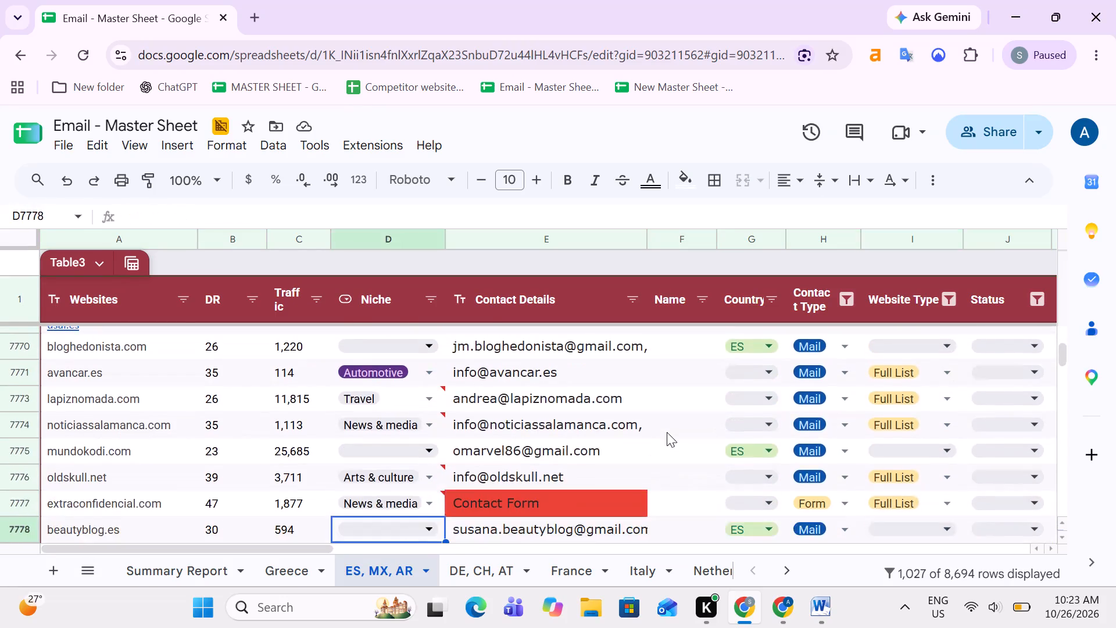
Look back up the Contact Details column from beautyblog.es towards the first filtered rows.
key("Right")
key("Up")
key("Up")
key("Up")
key("Up")
key("Up")
key("Up")
key("Up")
key("Up")
key("Up")
key("Up")
key("Up")
key("Up")
key("Up")
key("Up")
key("Up")
key("Up")
key("Up")
key("Up")
key("Up")
key("Up")
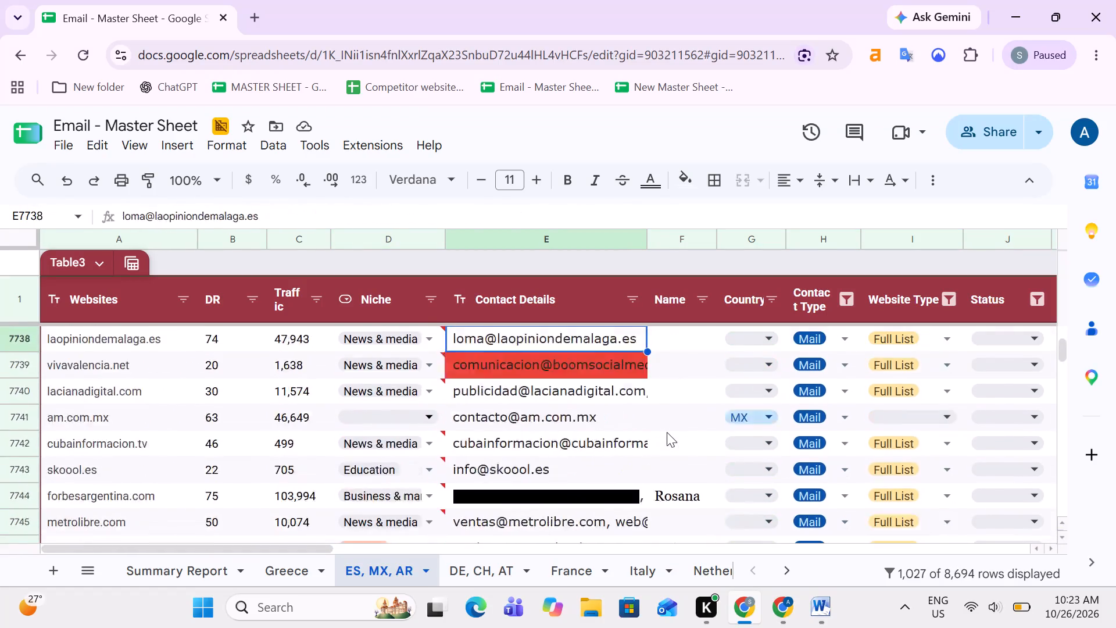
key("Down")
key("Up")
key("Up")
key("Up")
key("Up")
key("Up")
key("Up")
key("Up")
key("Up")
key("Up")
key("Up")
key("Up")
key("Up")
key("Up")
key("Up")
key("Up")
key("Up")
key("Up")
key("Up")
key("Up")
key("Up")
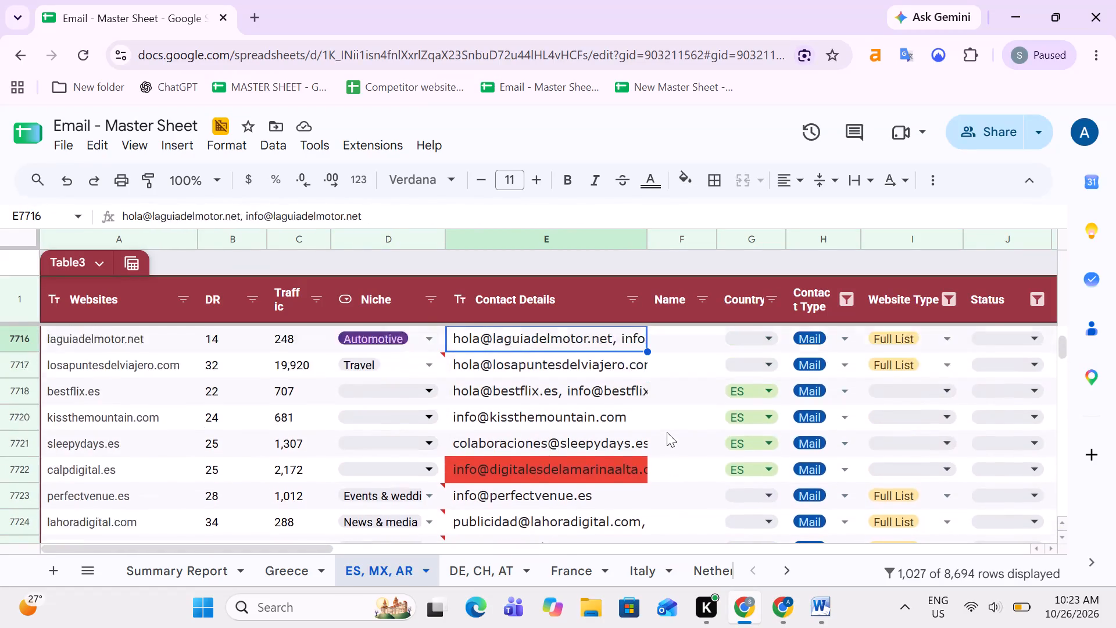
Examine the Contact Details column from the first filtered rows down to the muhimu.es row.
key("Down")
key("Down")
key("Down")
key("Down")
key("Down")
key("Down")
key("Down")
key("Down")
key("Down")
key("Down")
key("Down")
key("Down")
key("Down")
key("Down")
key("Down")
key("Down")
key("Down")
key("Down")
key("Down")
key("Down")
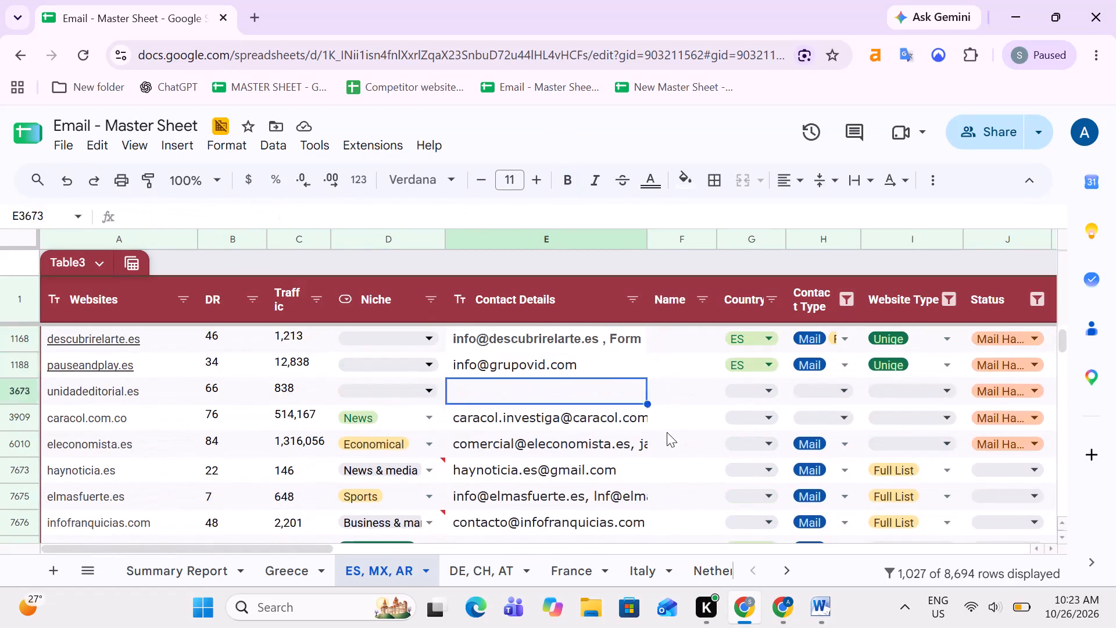
key("Down")
key("Down")
key("Down")
key("Down")
key("Down")
key("Down")
key("Down")
key("Down")
key("Down")
key("Down")
key("Down")
key("Down")
key("Down")
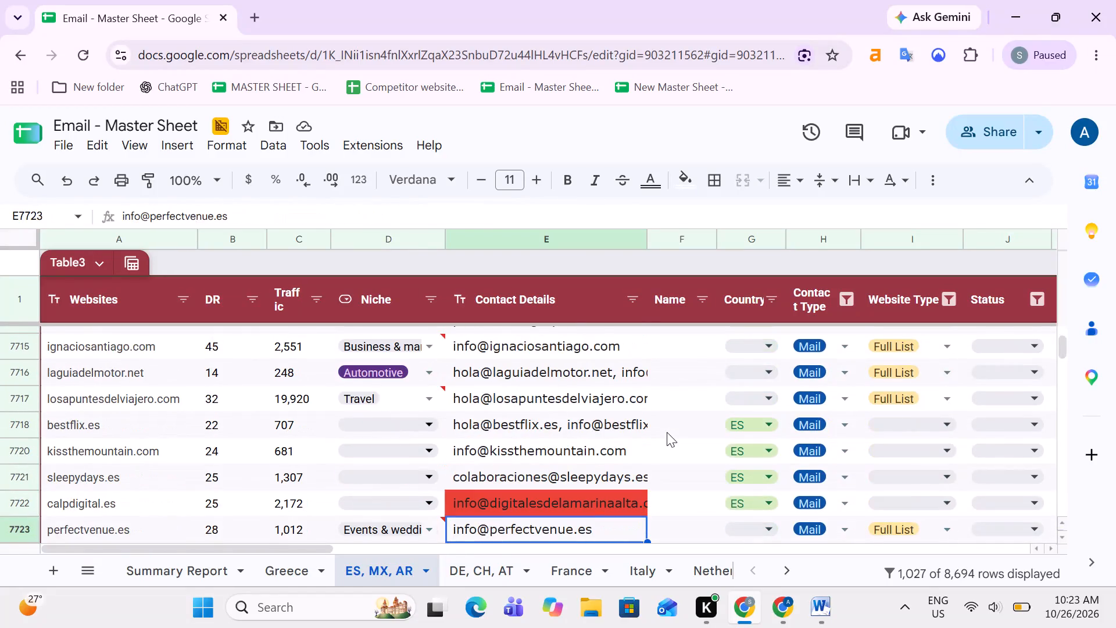
key("Down")
Examine the muhimu.es row across all columns out to Follow-up 3, back towards Websites, and again to Post date 2.
key("Right")
key("Right")
key("Right")
key("Right")
key("Right")
key("Right")
key("Right")
key("Right")
key("Right")
key("Right")
key("Right")
key("Right")
key("Right")
key("Right")
key("Right")
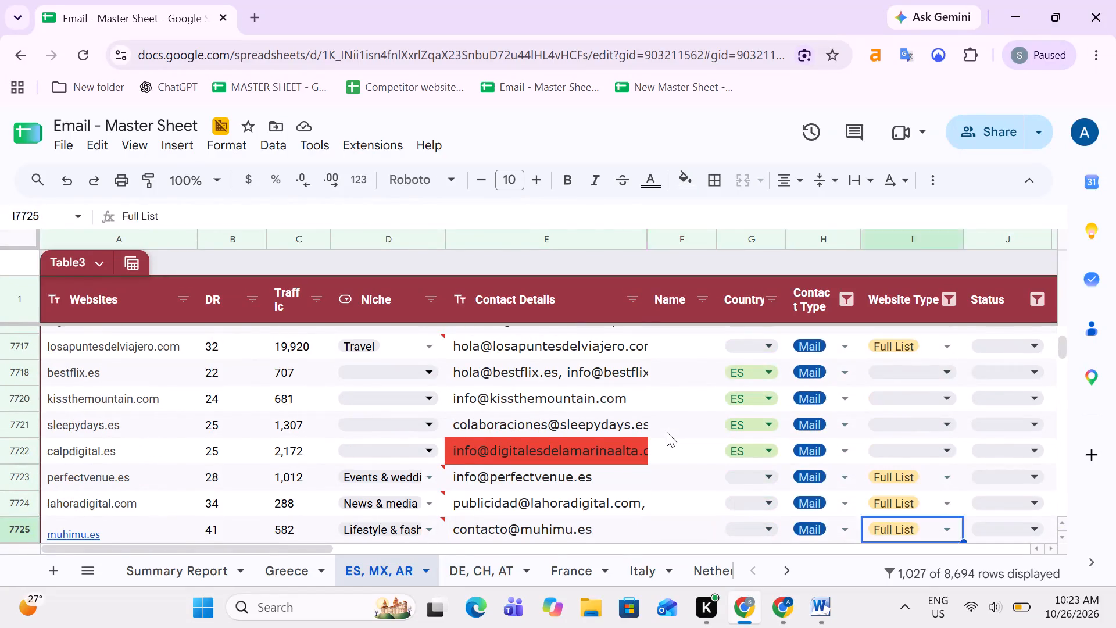
key("Right")
key("Right")
key("Left")
key("Left")
key("Left")
key("Left")
key("Left")
key("Left")
key("Left")
key("Left")
key("Left")
key("Left")
key("Left")
key("Left")
key("Left")
key("Left")
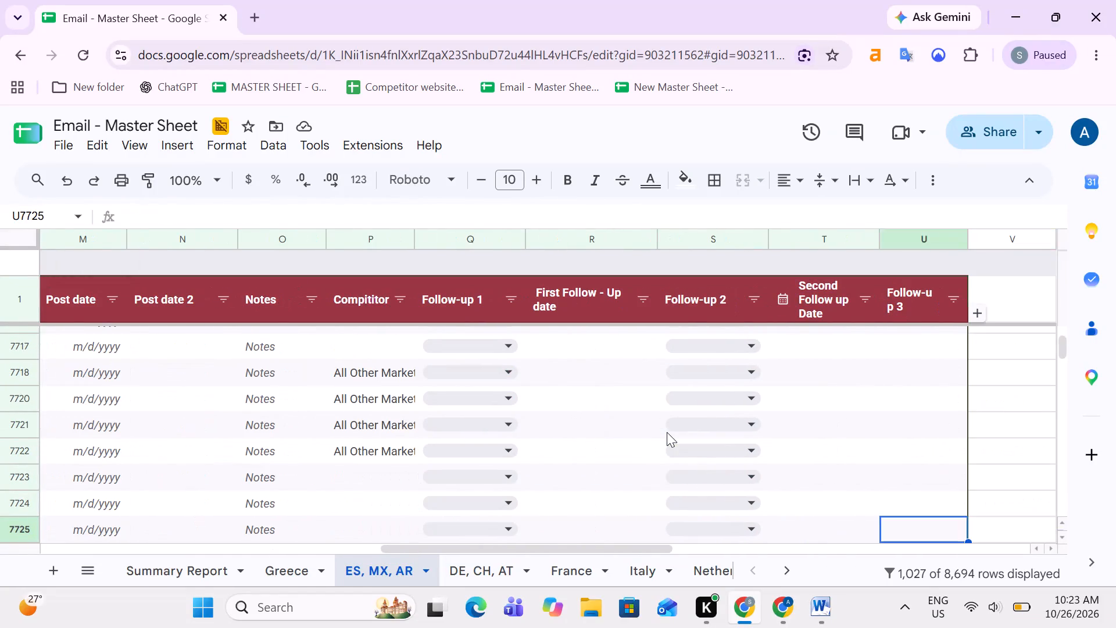
key("Right")
key("Right")
key("Right")
key("Right")
key("Right")
key("Right")
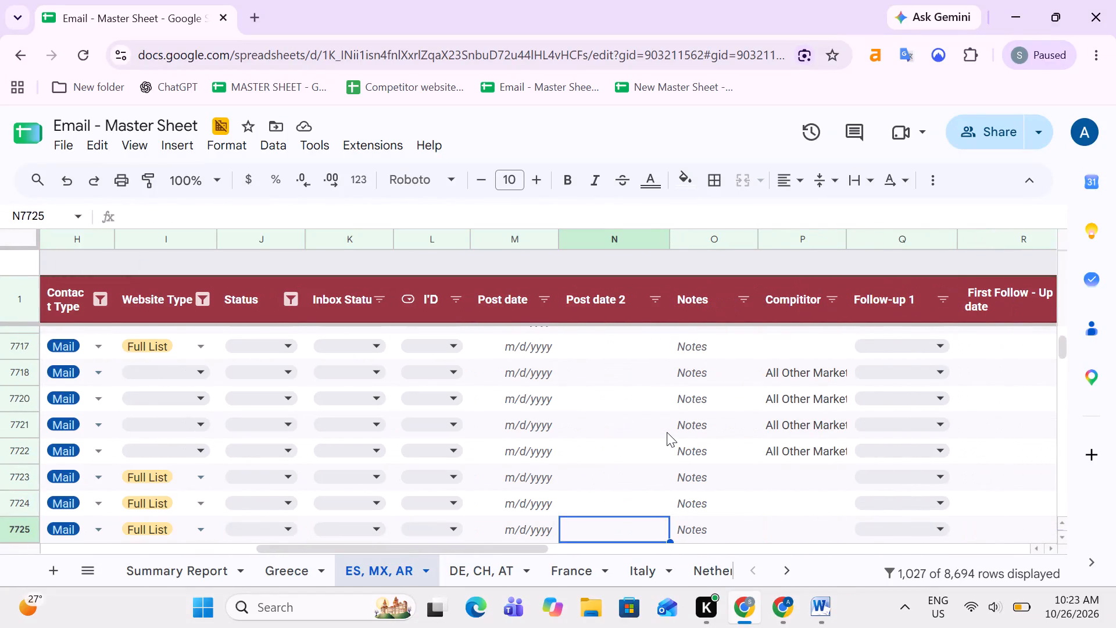
Go down the Notes column from the muhimu.es row to the "checked till here" note.
key("Right")
key("ctrl+Down")
key("Down")
key("Up")
Examine the alertadigital.com row from the Notes column back to its website and contact details, and out again to Post date 2.
key("Left")
key("Left")
key("Left")
key("Left")
key("Left")
key("Left")
key("Left")
key("Left")
key("Left")
key("Left")
key("Left")
key("Left")
key("Left")
key("Left")
key("Left")
key("Left")
key("Left")
key("Left")
key("Left")
key("Left")
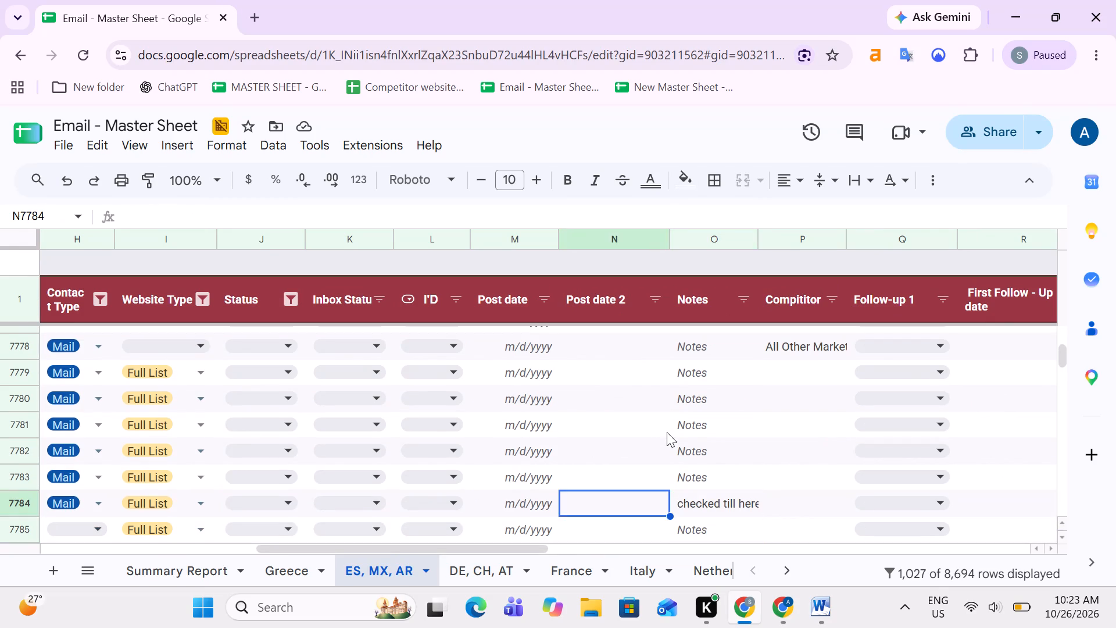
key("Right")
key("Right")
key("Right")
key("Right")
key("Right")
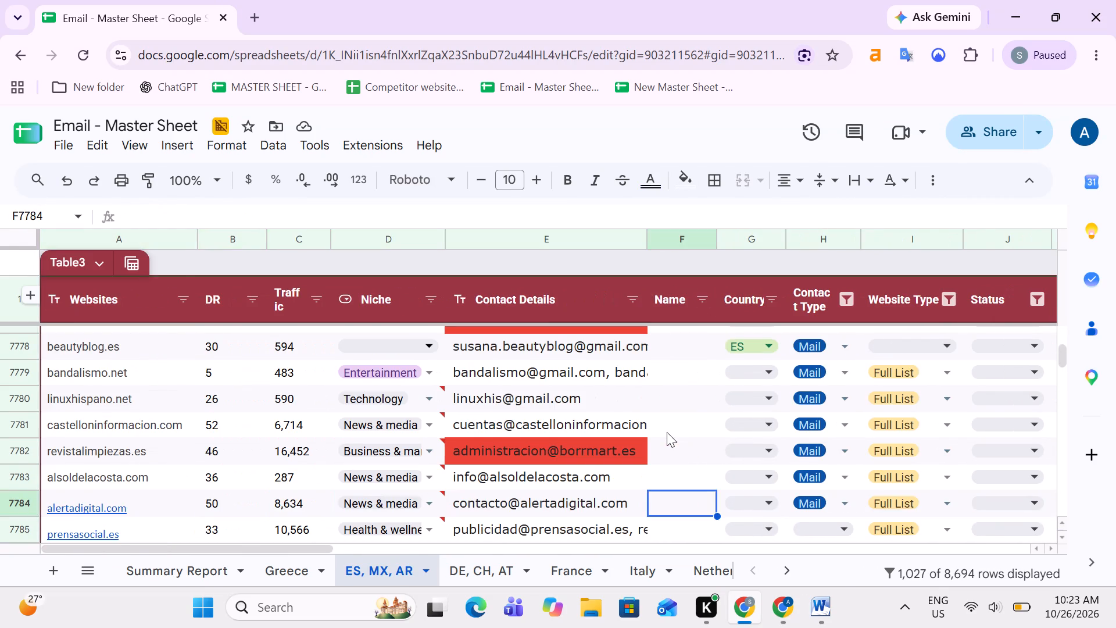
key("Left")
key("Right")
key("Right")
key("Right")
key("Right")
key("Right")
key("Right")
key("Right")
key("Right")
key("Right")
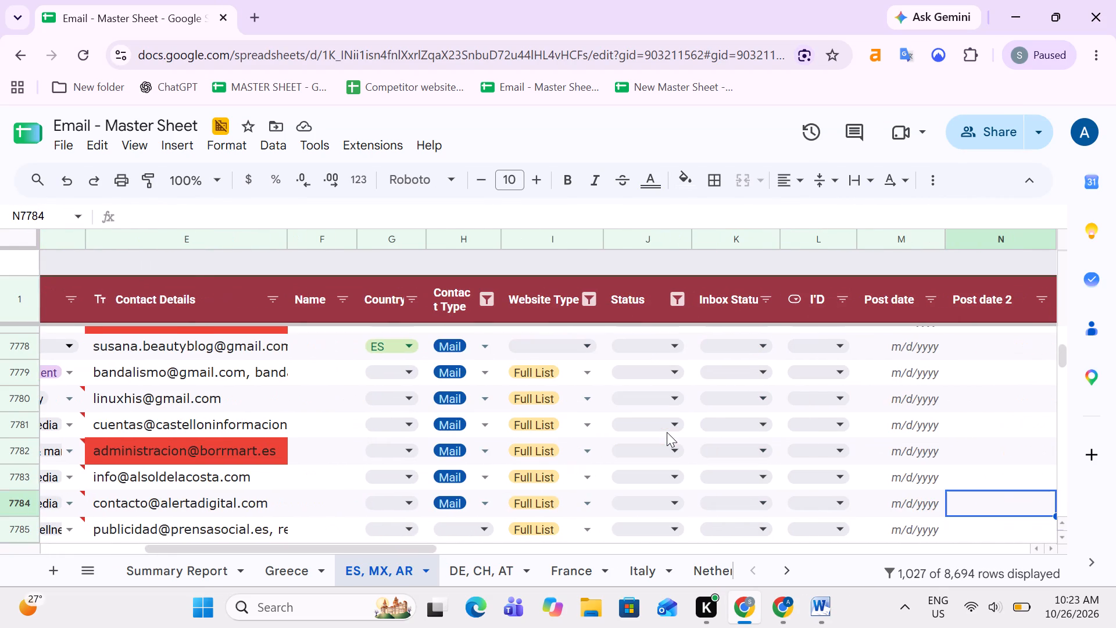
Look back up the Website Type column from the alertadigital.com row to the table header.
key("Left")
key("Left")
key("Left")
key("Left")
key("Left")
key("Up")
key("Up")
key("Up")
key("Up")
key("Up")
key("Up")
key("Up")
key("Up")
key("Up")
key("Up")
key("Up")
key("Up")
key("Up")
key("Up")
key("Up")
key("Up")
key("Up")
key("Up")
key("Up")
key("Up")
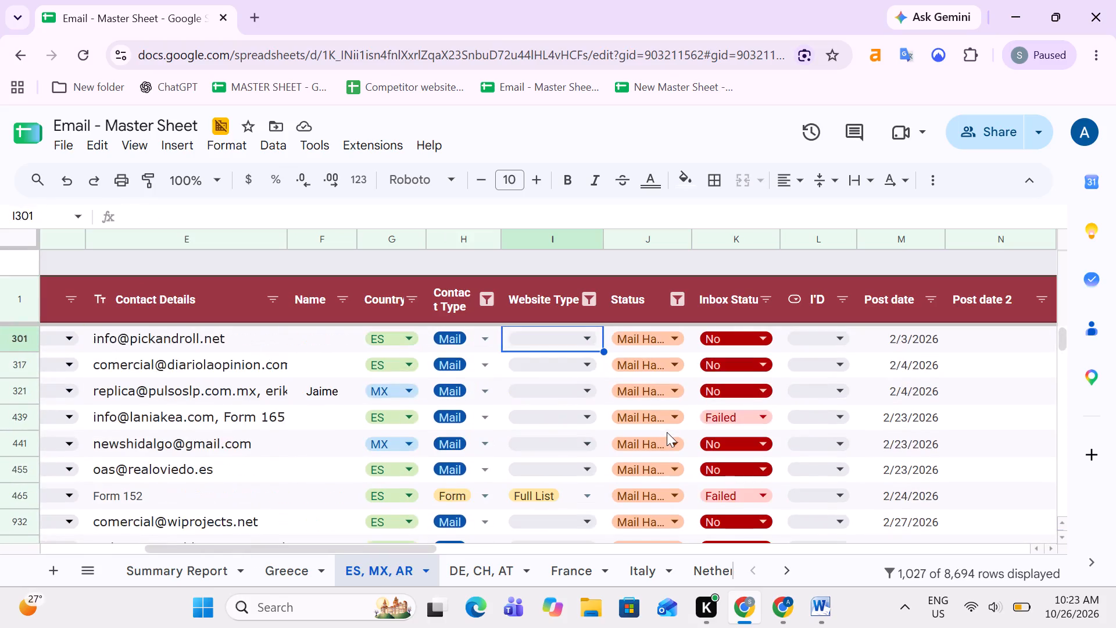
key("Up")
key("Up")
key("Up")
key("Up")
key("Up")
key("Up")
key("Up")
key("Up")
key("Up")
key("Up")
key("Up")
key("Up")
key("Up")
key("Up")
key("Up")
key("Up")
key("Up")
key("Up")
key("Up")
key("Down")
key("Up")
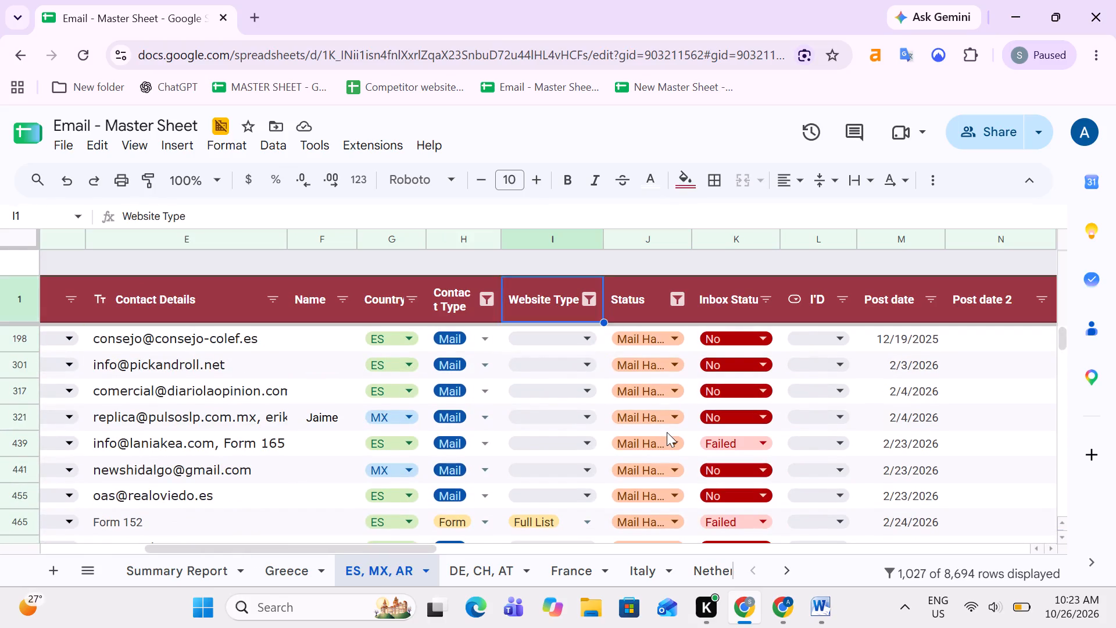
Examine the first filtered row across the post date and follow-up columns out to Follow-up 3 and back.
key("Down")
key("Right")
key("Right")
key("Right")
key("Right")
key("Right")
key("Right")
key("Right")
key("Right")
key("Right")
key("Right")
key("Right")
key("Right")
key("Left")
key("Left")
key("Left")
key("Left")
key("Left")
key("Left")
key("Left")
key("Left")
key("Left")
key("Left")
key("Left")
key("Left")
key("Left")
key("Left")
key("Left")
key("Left")
key("Left")
key("Left")
key("Left")
key("Left")
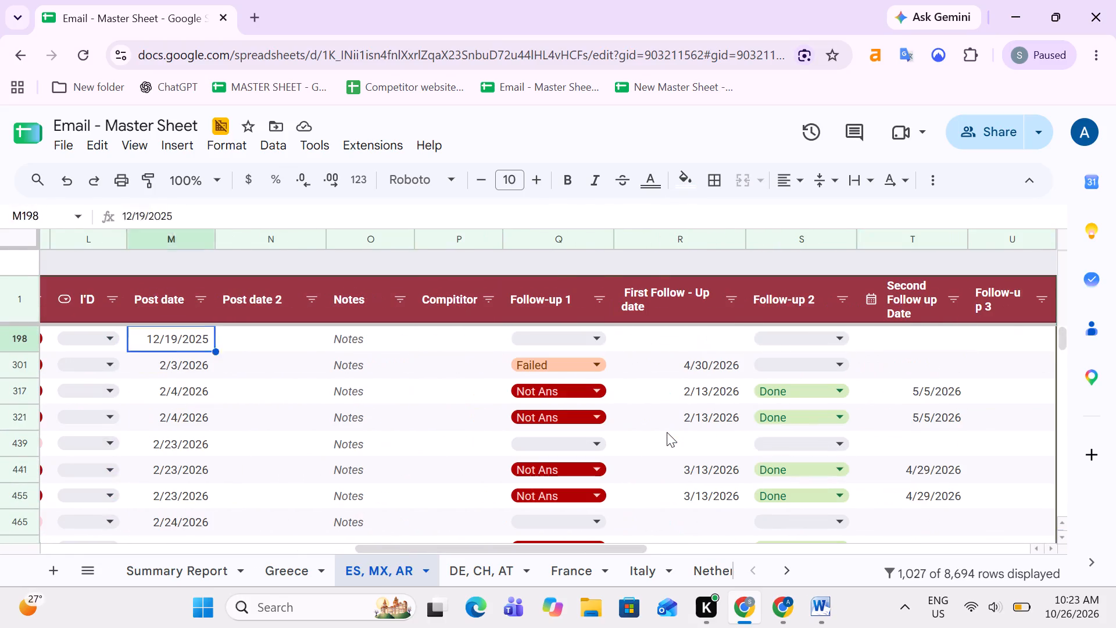
Go down the Contact Details column from the first filtered rows, past the already mailed sites, to the Full List rows with blank status.
key("Right")
key("Right")
key("Right")
key("Right")
key("Down")
key("Down")
key("Down")
key("Down")
key("Down")
key("Down")
key("Down")
key("Down")
key("Down")
key("Down")
key("Down")
key("Down")
key("Down")
key("Down")
key("Down")
key("Down")
key("Down")
key("Down")
key("Down")
key("Down")
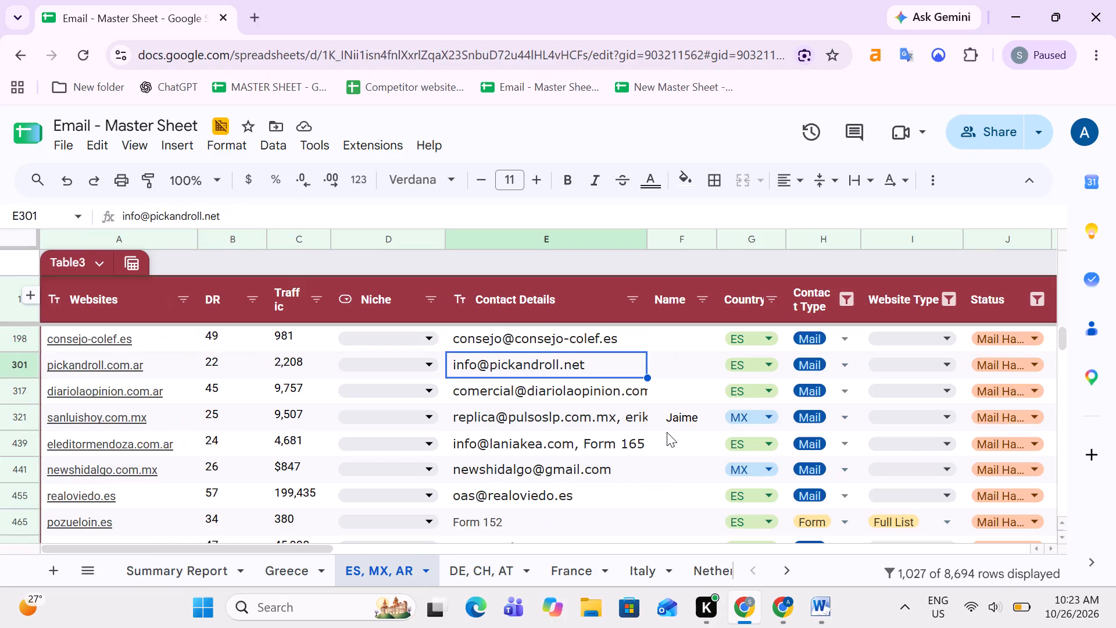
Look back up the Contact Details column from around the juegos-geograficos.com row to the haynoticia.es row.
key("Up")
key("Up")
key("Up")
key("Up")
key("Up")
key("Up")
key("Up")
key("Up")
key("Up")
key("Up")
key("Up")
key("Up")
key("Up")
key("Up")
key("Up")
key("Up")
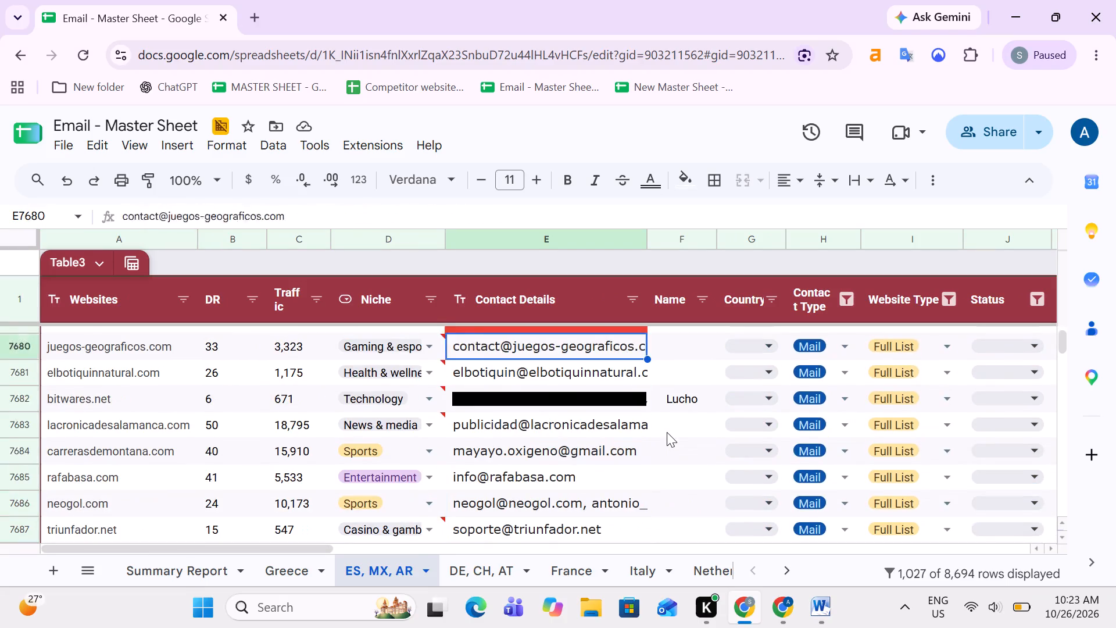
key("Down")
key("Down")
key("Down")
Examine the haynoticia.es row from its contact details out past Post date and back to its website.
key("Right")
key("Right")
key("Right")
key("Right")
key("Right")
key("Right")
key("Right")
key("Right")
key("Right")
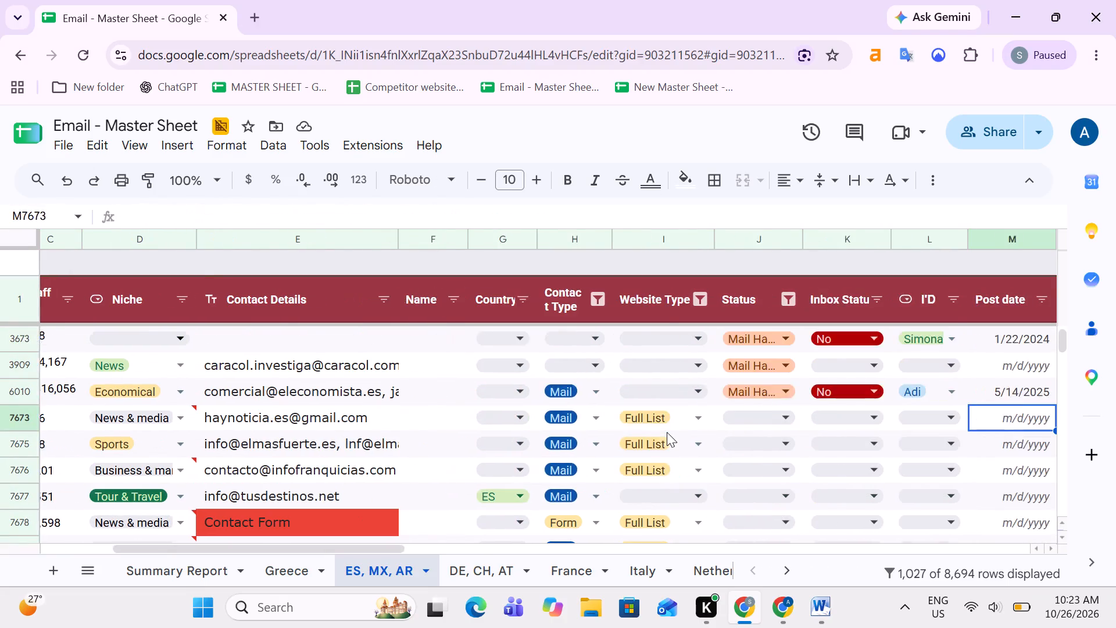
key("Right")
key("Right")
key("Left")
key("Left")
key("Left")
key("Left")
key("Left")
key("Left")
key("Left")
key("Left")
key("Left")
key("Left")
key("Left")
key("Left")
key("Left")
key("Left")
key("Left")
key("Left")
key("Left")
key("Left")
key("Left")
key("Left")
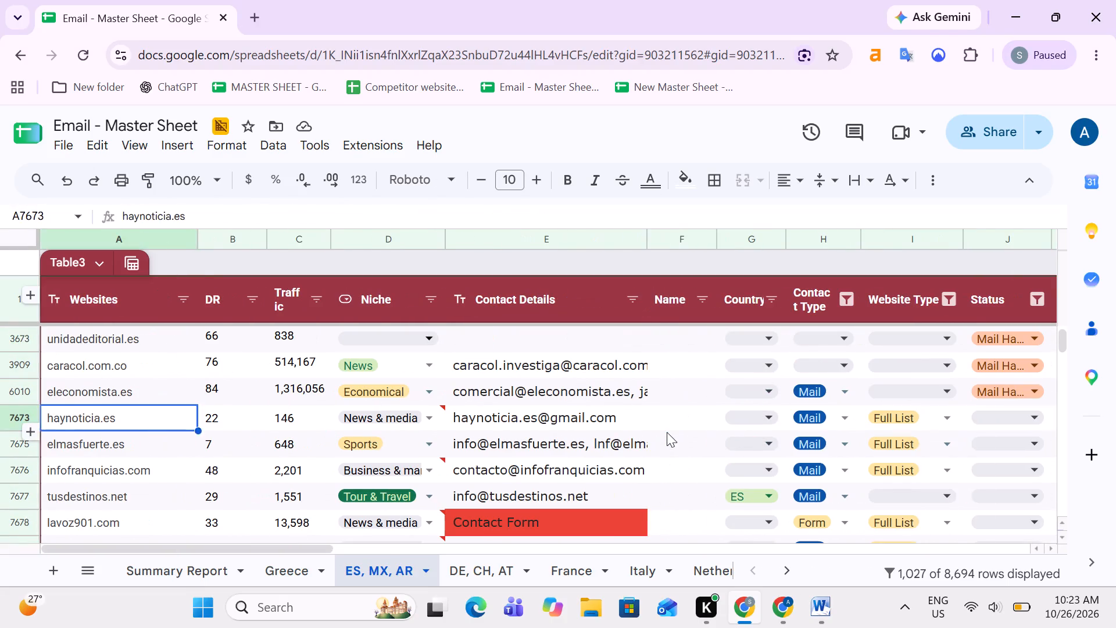
Copy the full contact email address from the haynoticia.es row's Contact Details cell.
key("Right")
key("Right")
key("Right")
key("Right")
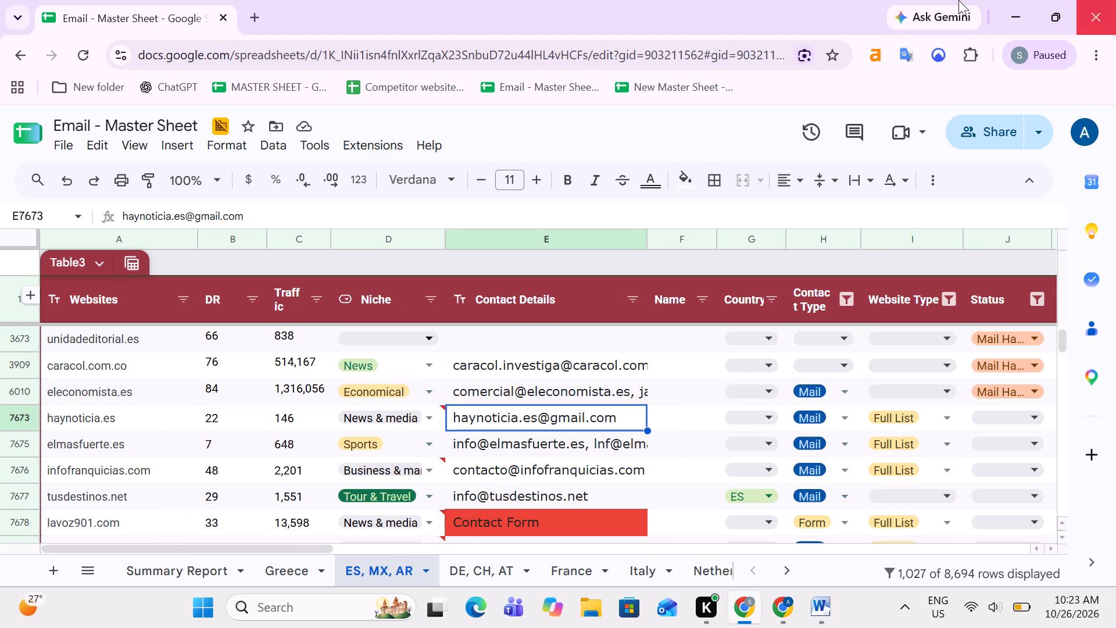
triple_click(201, 215)
key("ctrl+c")
key("ctrl+c")
key("ctrl+c")
key("ctrl+c")
key("ctrl+c")
key("ctrl+c")
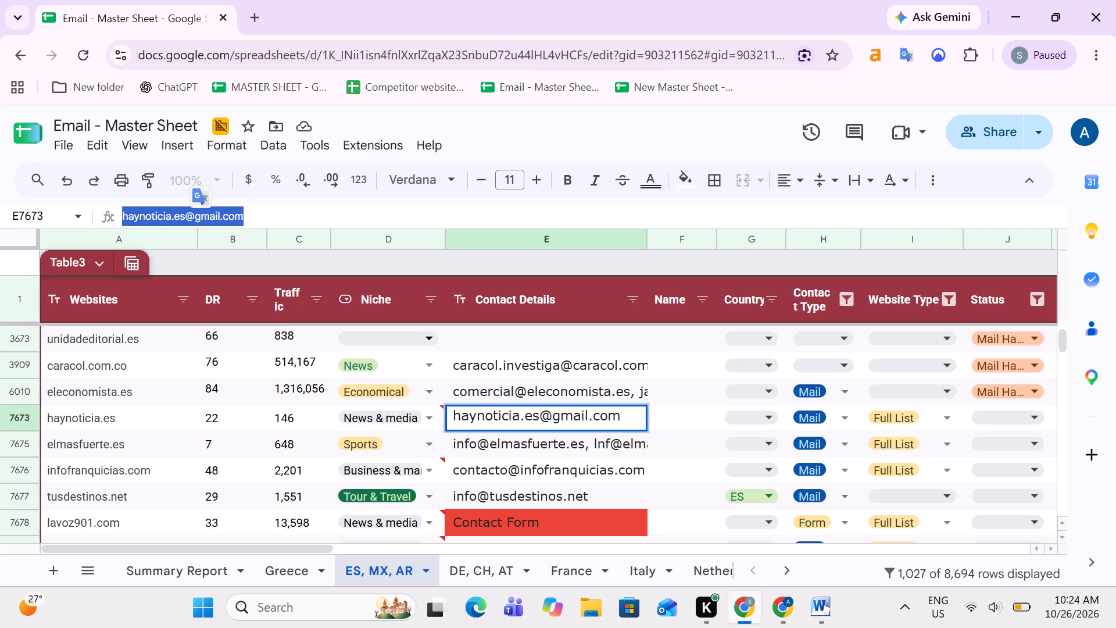
key("ctrl+c")
key("ctrl+c")
key("ctrl+c")
key("ctrl+c")
key("ctrl+c")
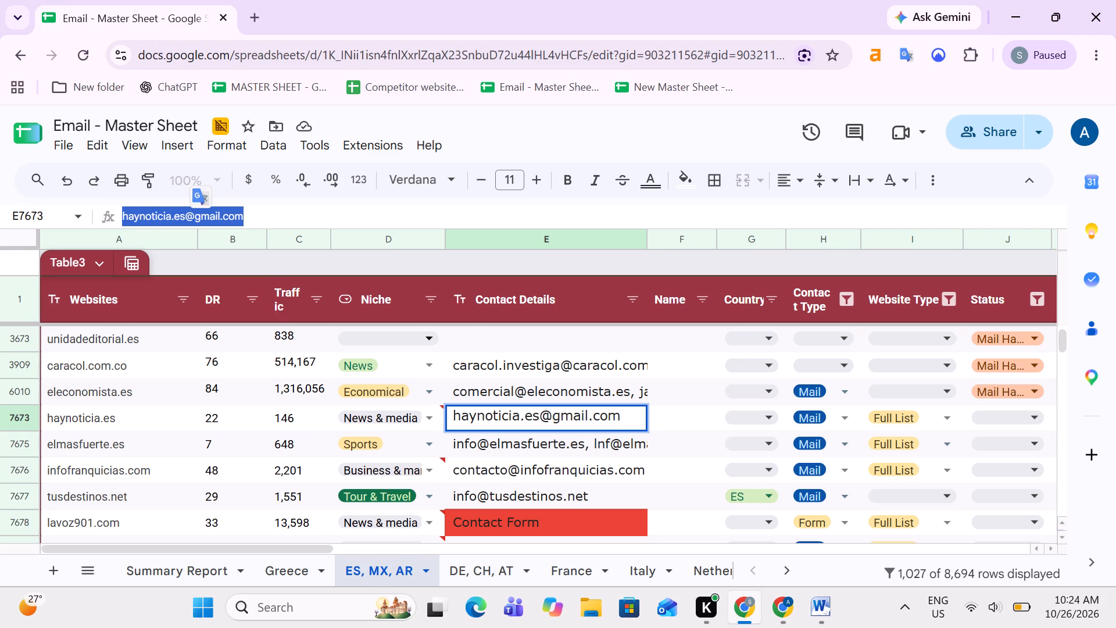
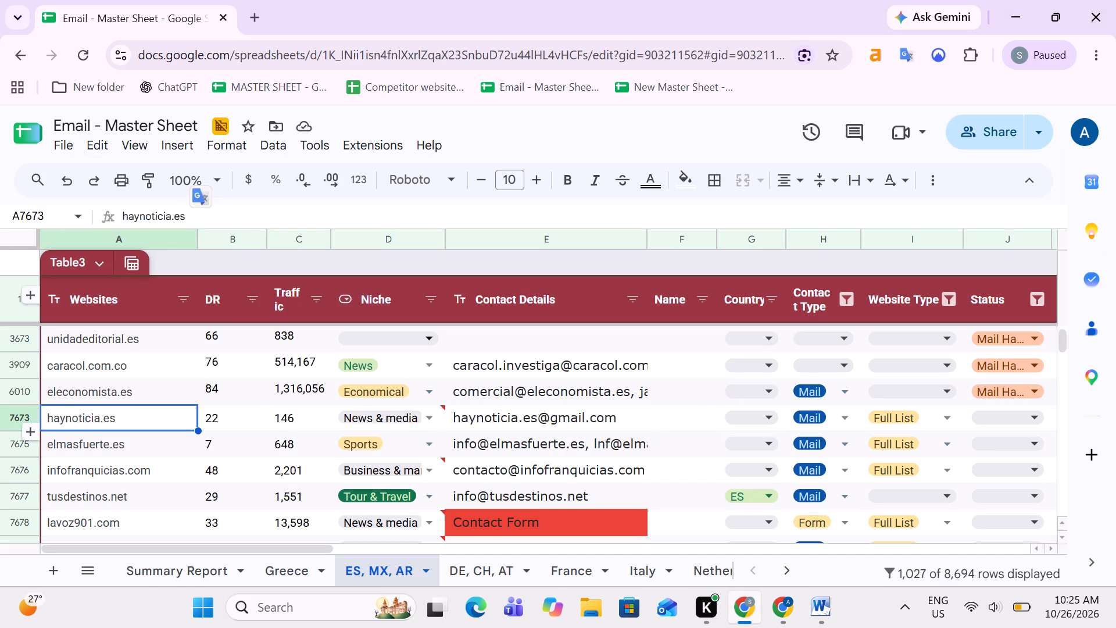
Set the niche of haynoticia.es to News on the ES, MX, AR sheet.
key("Right")
key("Right")
key("Right")
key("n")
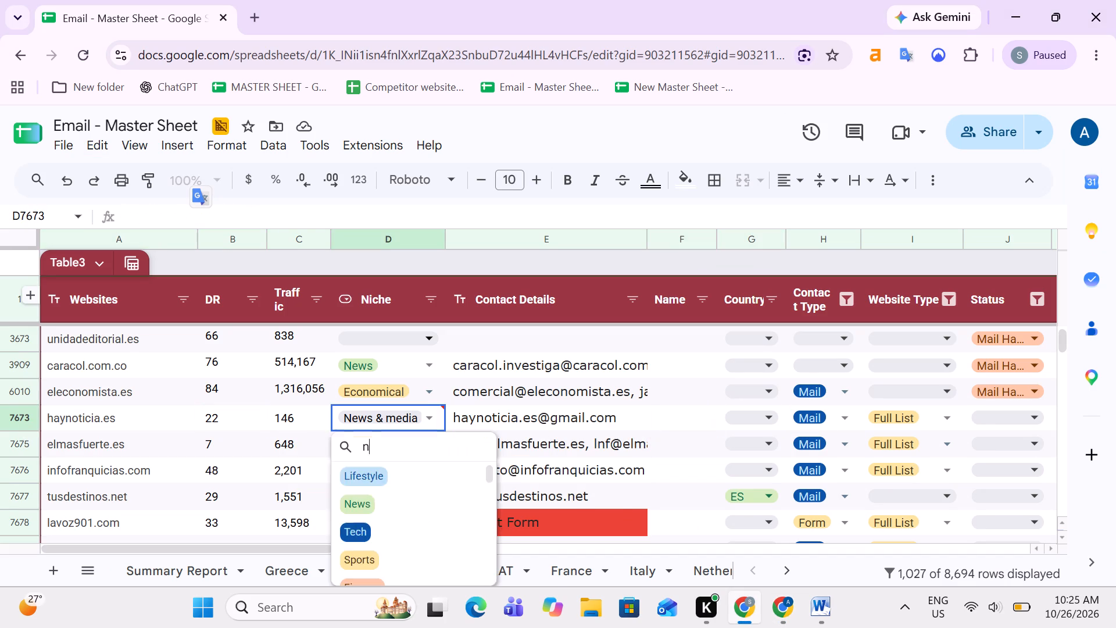
key("Down")
key("Return")
key("Up")
Check the contact details in the haynoticia.es row and return to its website cell.
key("Right")
key("Right")
key("Left")
key("Left")
key("Left")
key("Left")
key("Left")
key("Left")
key("Left")
key("Left")
key("Left")
key("Left")
key("Left")
key("Left")
key("Left")
key("Left")
key("Left")
key("Left")
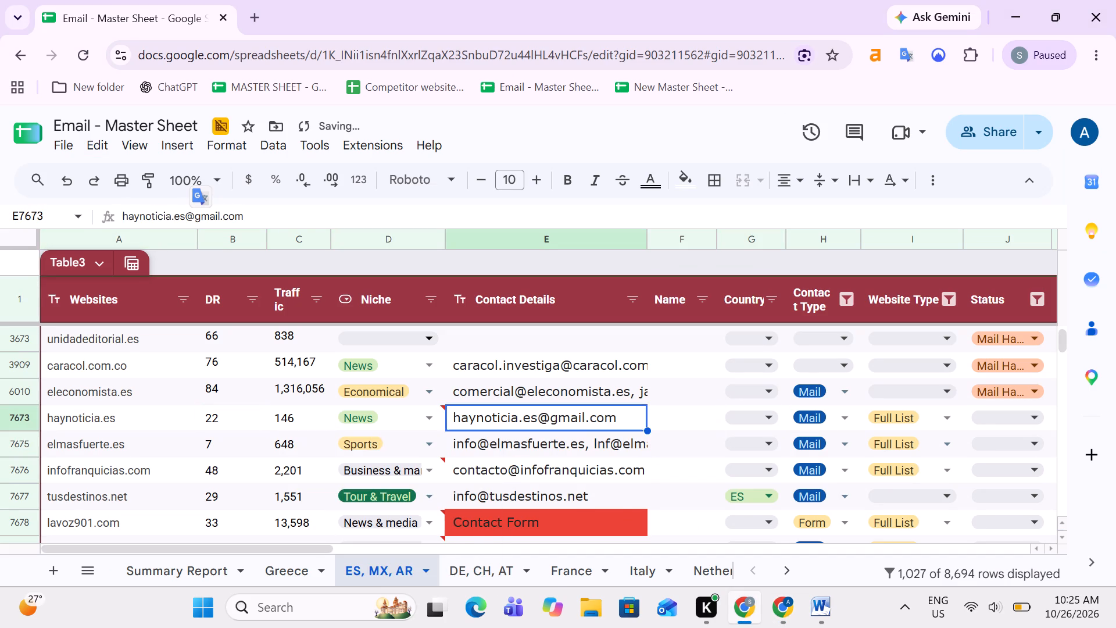
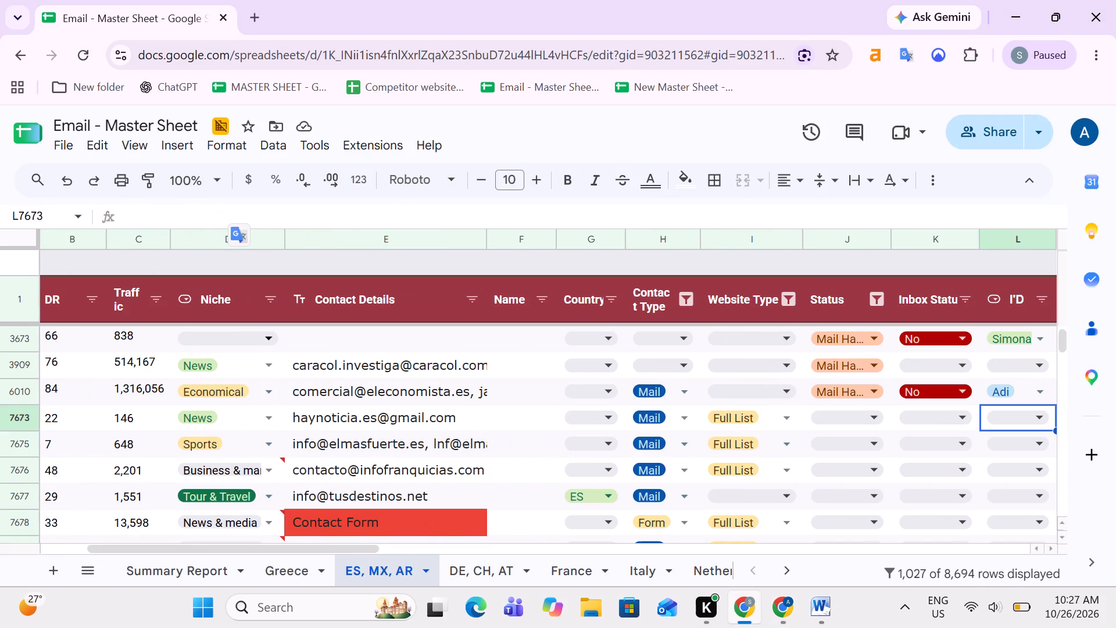
Set the Status of the haynoticia.es row to Done.
key("Left")
key("Left")
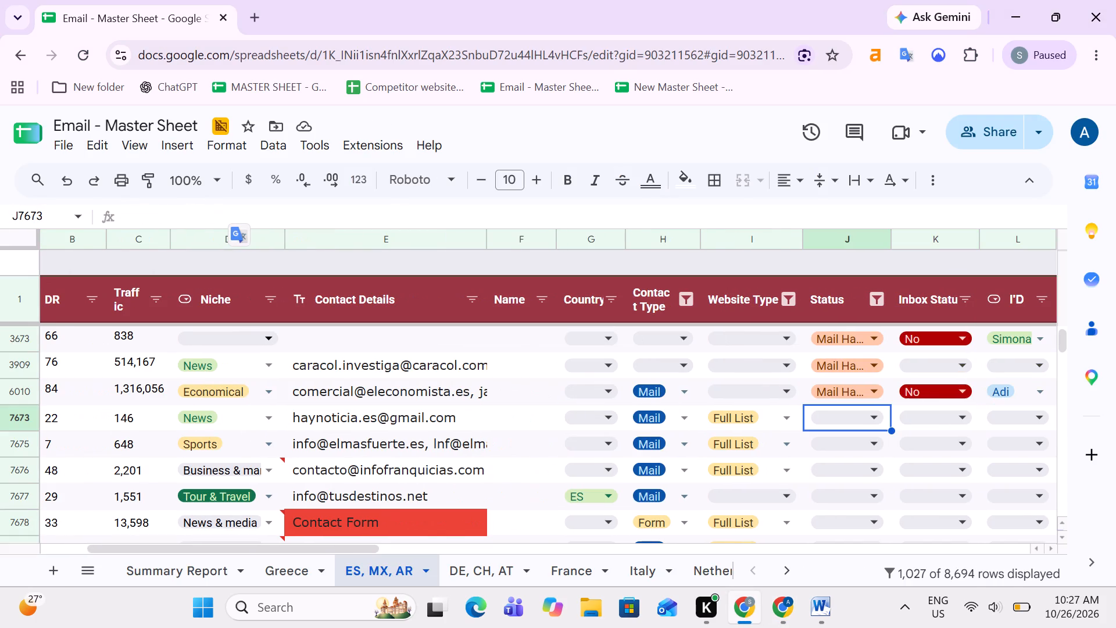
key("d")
key("Down")
key("Return")
Select the domain elmasfuerte.es from the first address in the Contact Details cell of the elmasfuerte.es row.
key("Right")
key("Left")
key("Left")
key("Left")
key("Left")
key("Left")
key("Left")
key("Left")
key("Left")
key("Left")
key("Left")
key("Left")
key("Left")
key("Left")
key("Left")
key("Left")
key("Left")
key("Left")
key("Left")
key("Left")
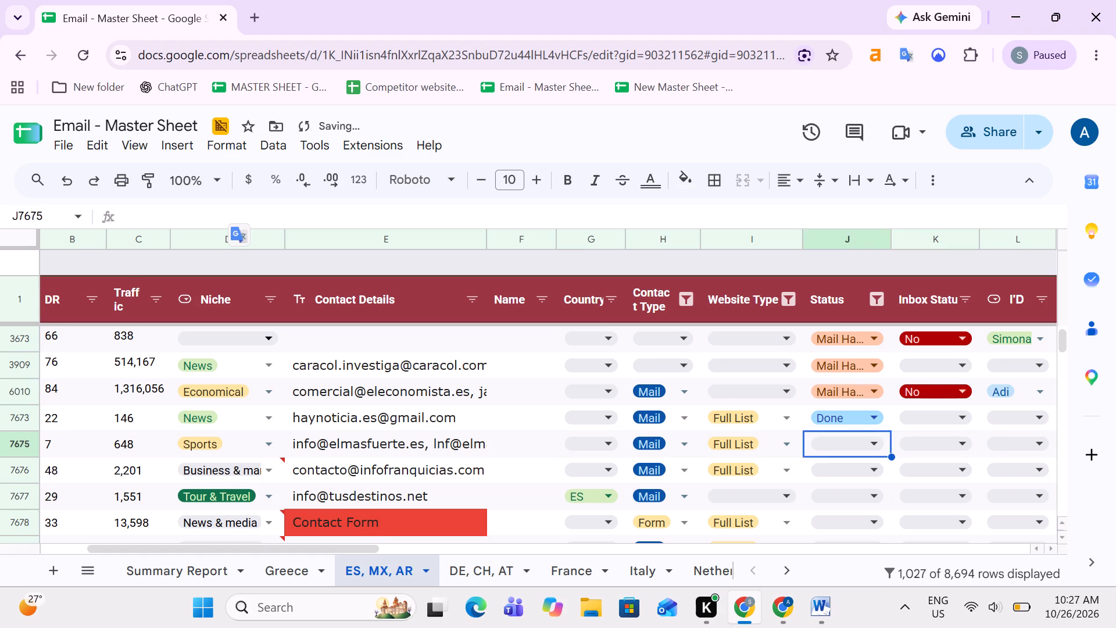
key("Right")
key("Right")
key("Right")
key("Right")
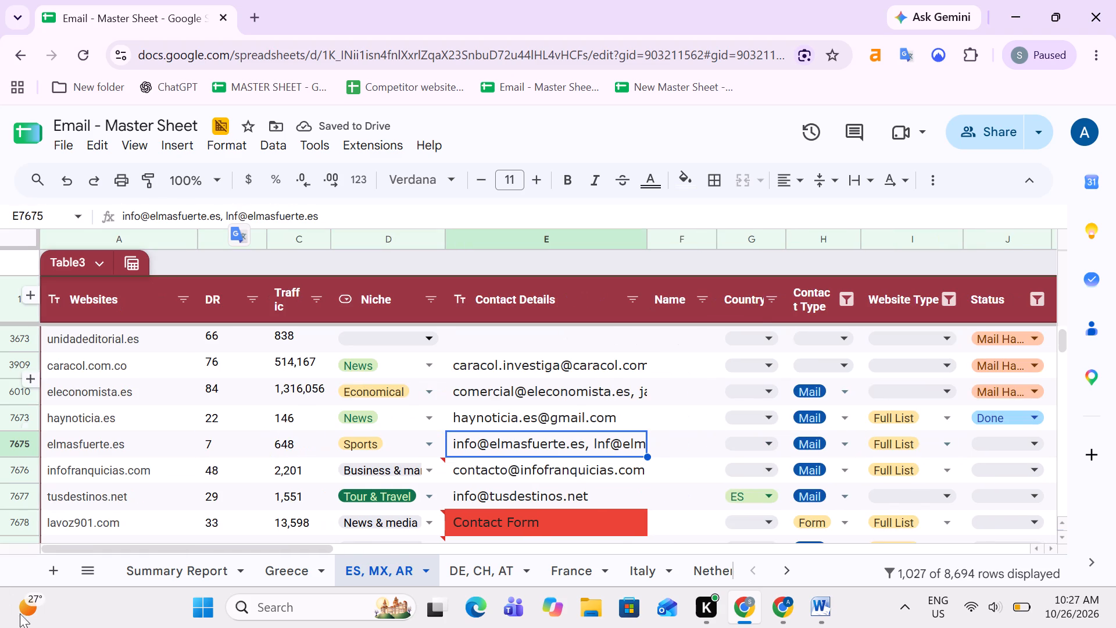
left_click(216, 219)
left_click_drag(216, 219, 174, 219)
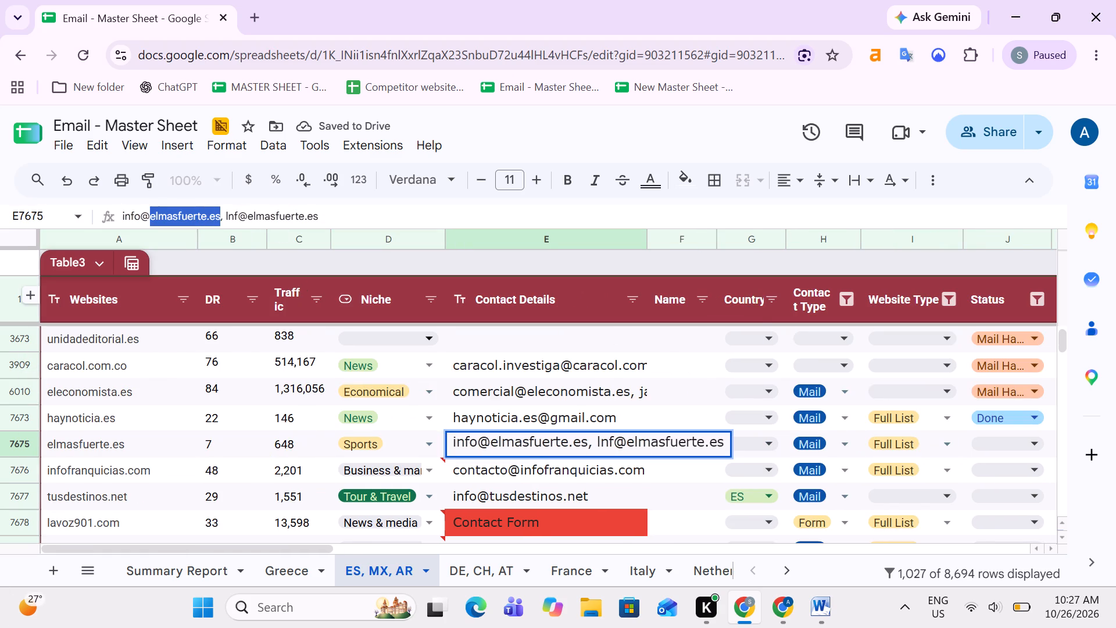
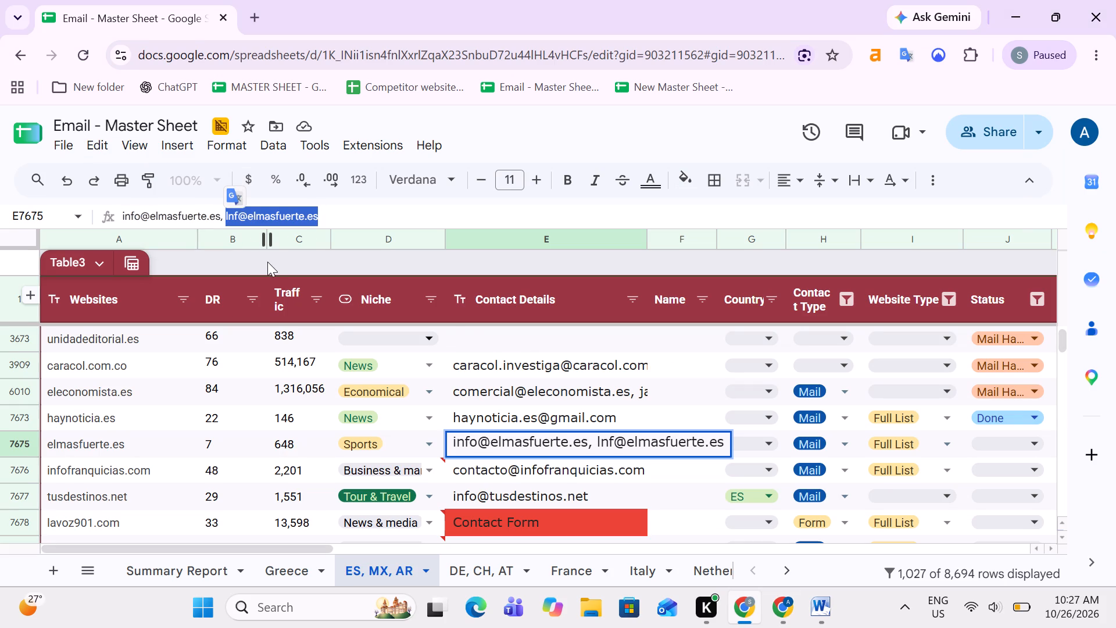
Copy the second, duplicate address in the elmasfuerte.es contact details, then remove it and its separating comma, keeping only the first address.
key("ctrl+c")
key("ctrl+c")
key("ctrl+c")
key("ctrl+c")
key("ctrl+c")
key("ctrl+c")
key("Delete")
key("Delete")
key("Delete")
key("Delete")
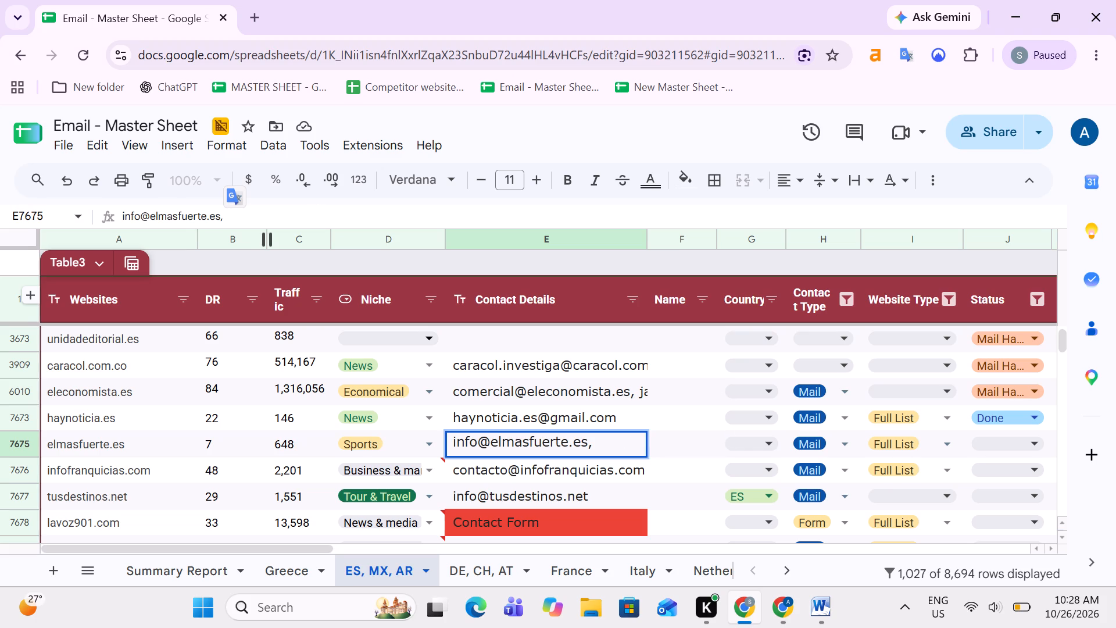
key("BackSpace")
key("BackSpace")
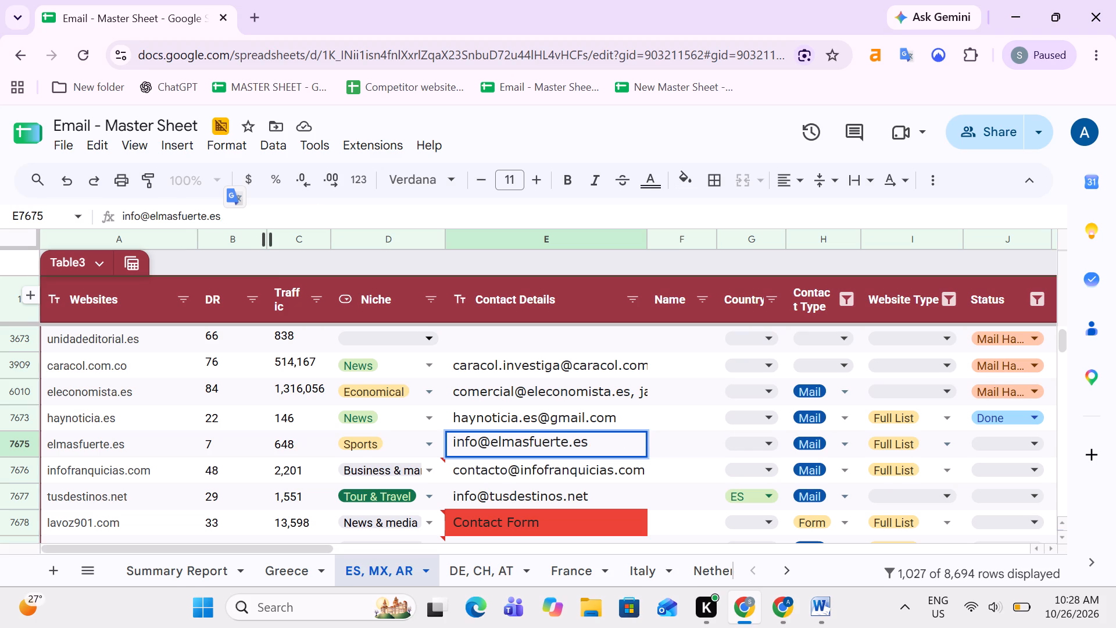
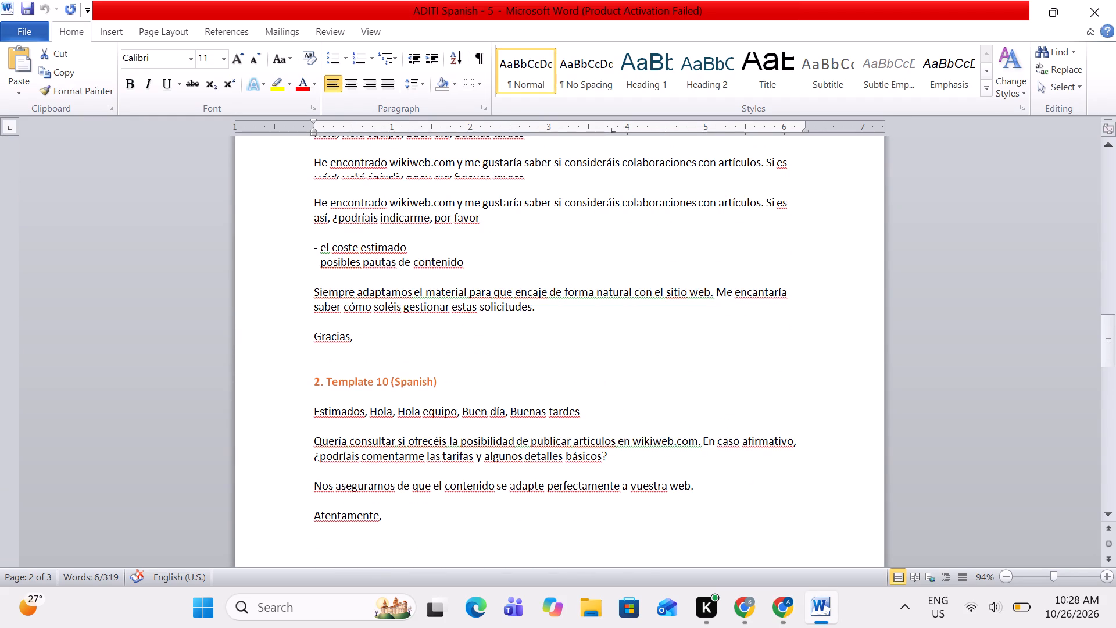
Review the Template 5 (Spanish) outreach text in the ADITI Spanish - 5 document.
scroll(400, 340, "up", 1)
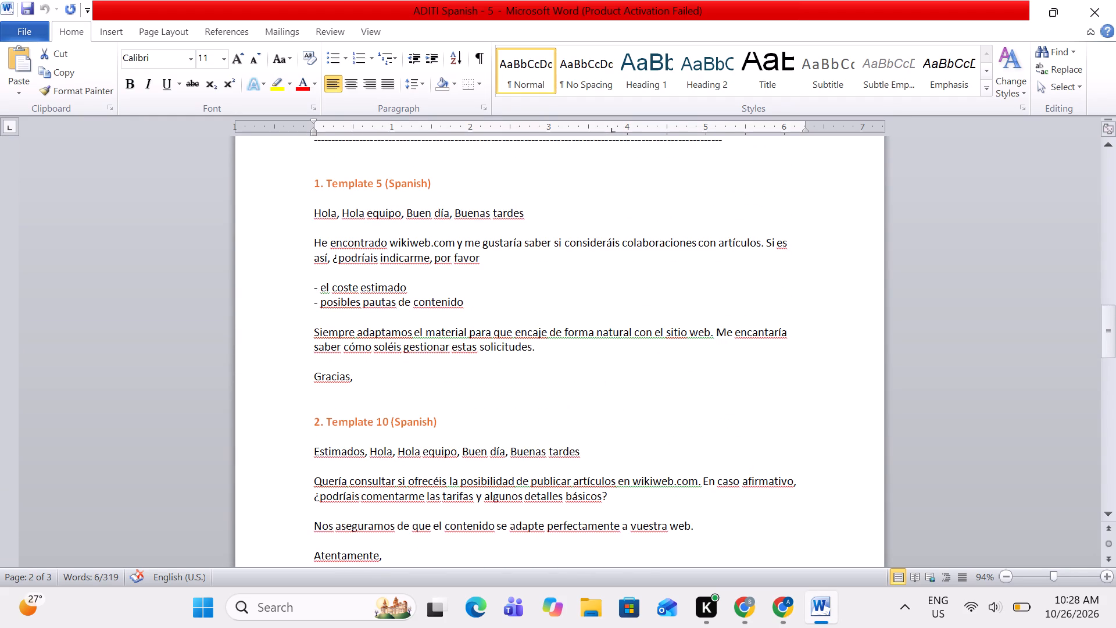
scroll(446, 364, "up", 1)
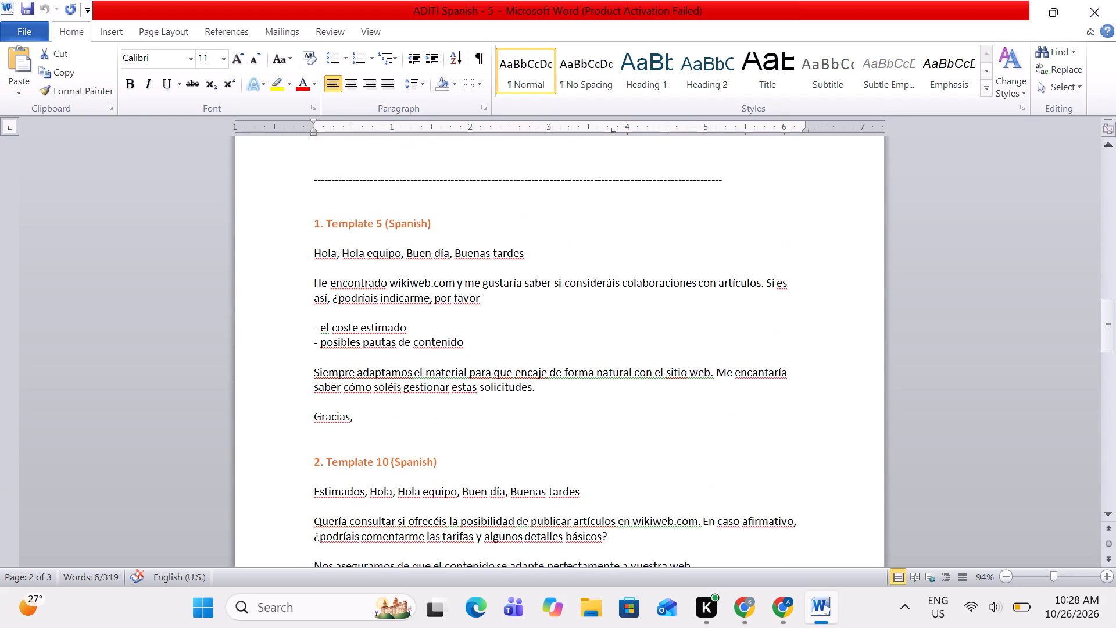
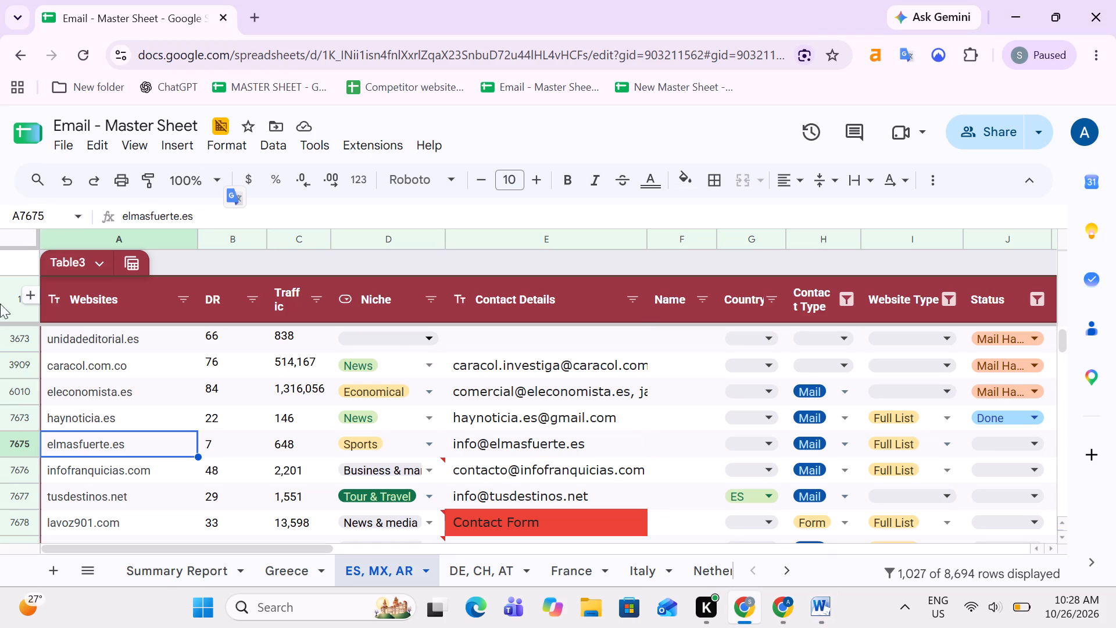
Copy the website name elmasfuerte.es from its row in the ES, MX, AR sheet.
triple_click(226, 217)
key("ctrl+c")
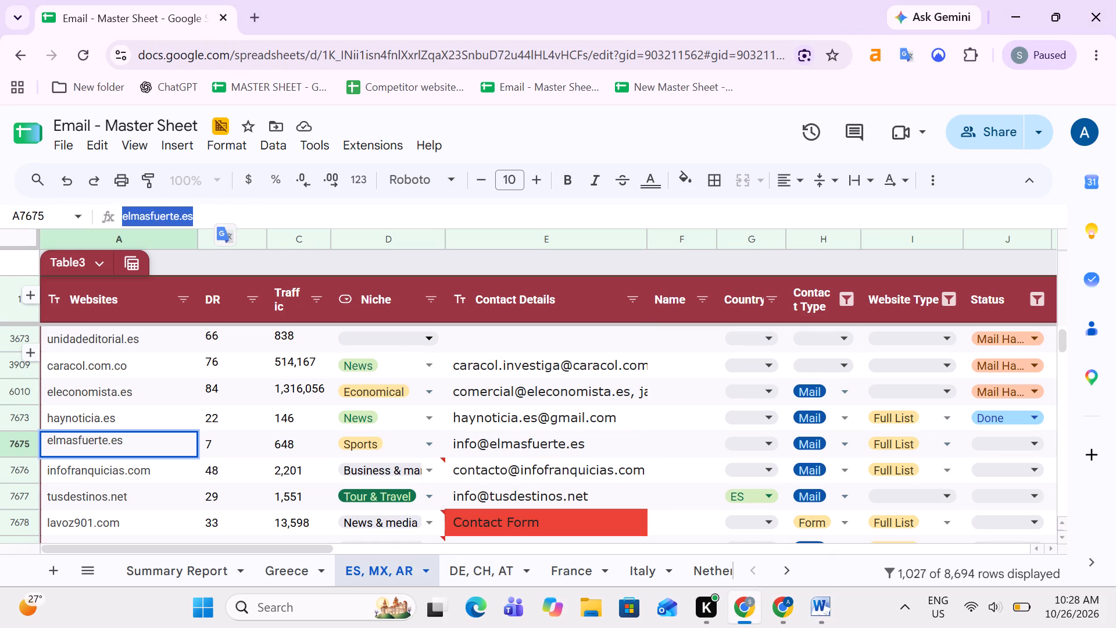
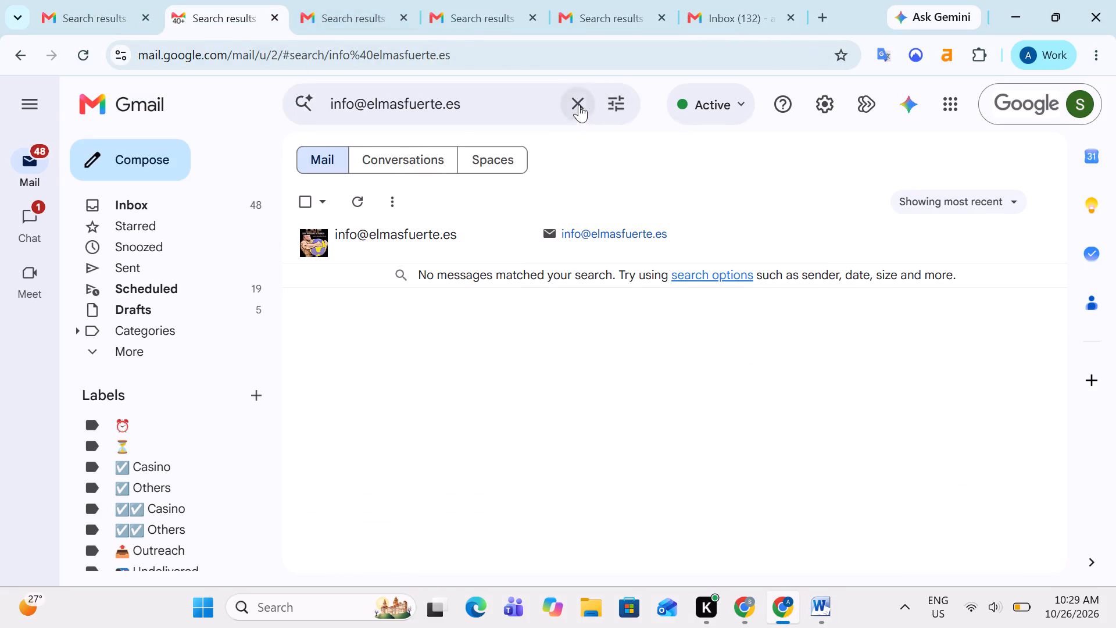
Search for the domain elmasfuerte.es in the second, third and fourth open Gmail accounts, replacing each account's earlier search.
key("ctrl+v")
key("Return")
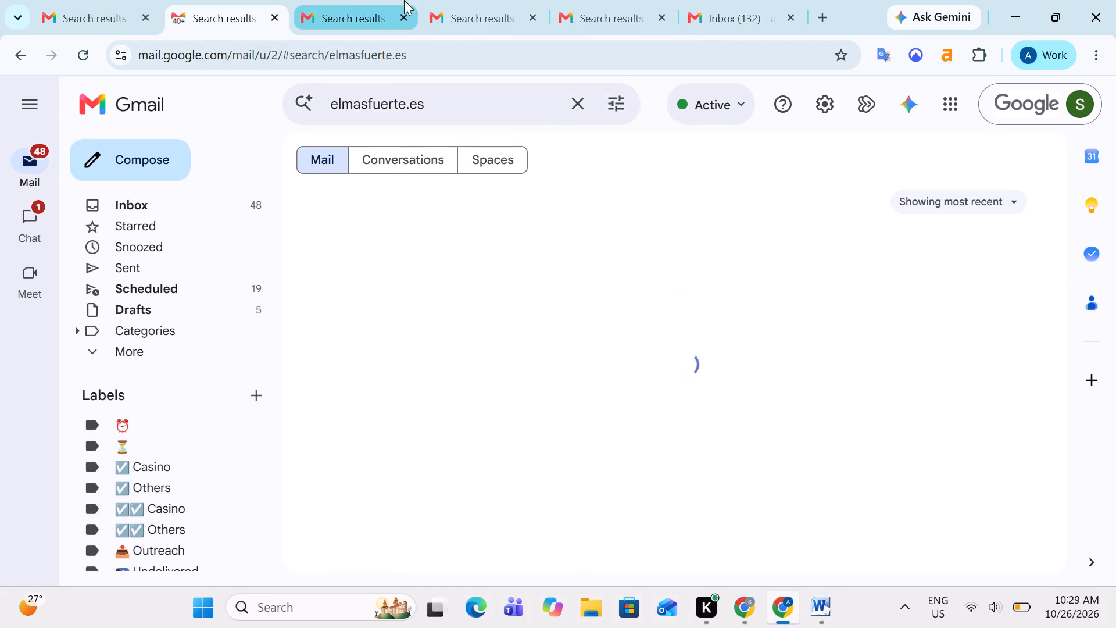
left_click(331, 0)
left_click(568, 100)
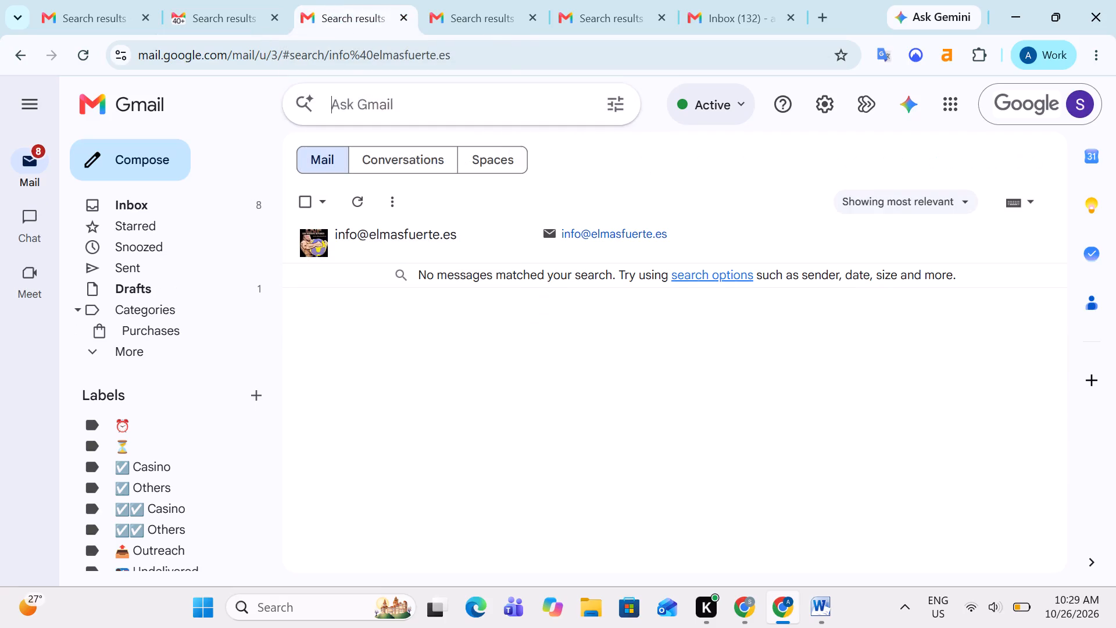
key("ctrl+v")
key("Return")
left_click(512, 0)
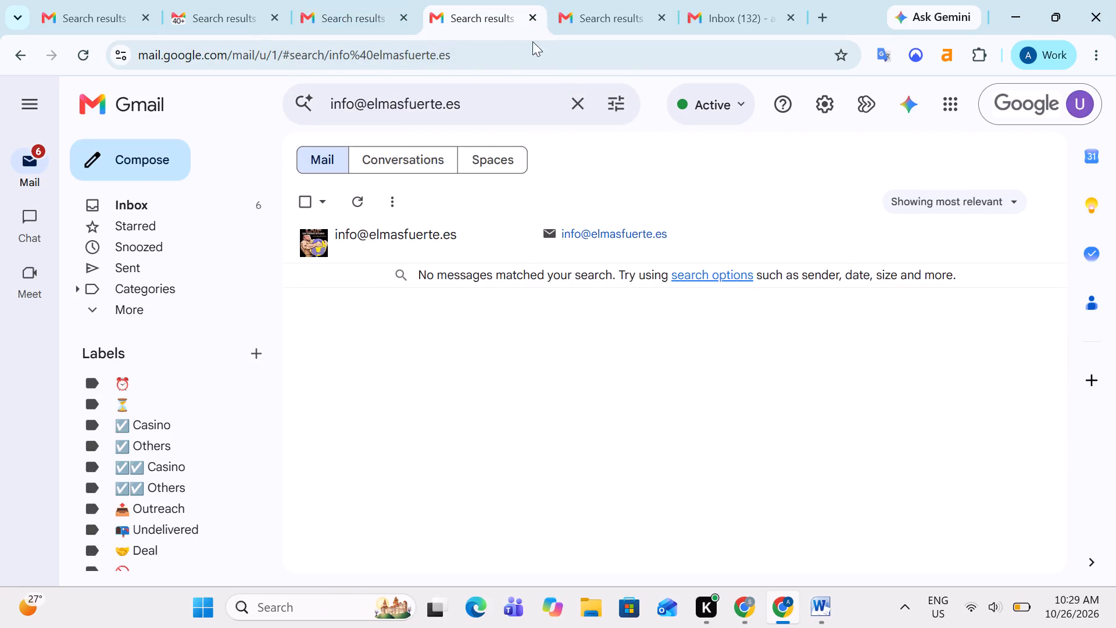
left_click(599, 113)
key("ctrl+v")
key("Return")
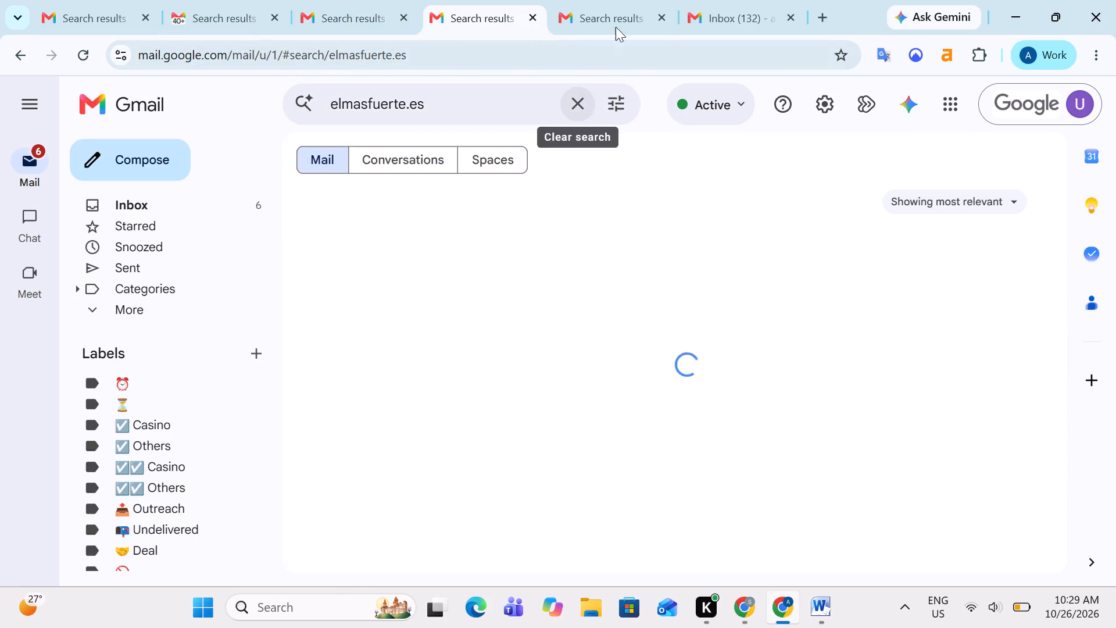
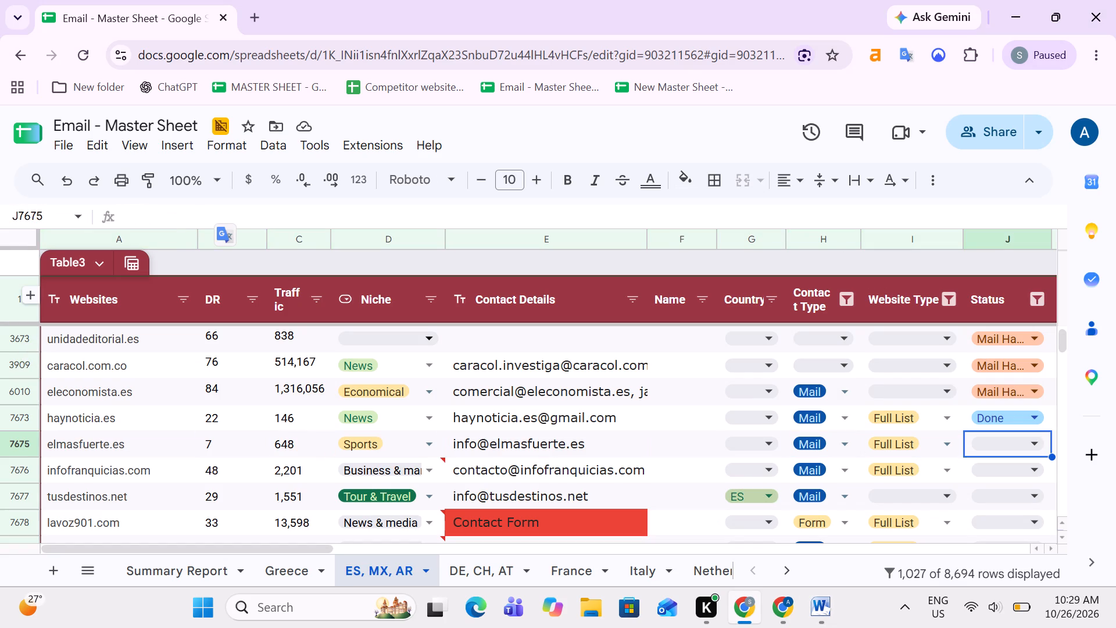
Set the status of the elmasfuerte.es row to Done.
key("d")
key("Down")
key("Return")
Select the full contact email address text in the Contact Details of the infofranquicias.com row.
key("Left")
key("Left")
key("Left")
key("Left")
key("Left")
key("Left")
key("Left")
key("Left")
key("Left")
key("Left")
key("Left")
key("Left")
key("Left")
key("Left")
key("Left")
key("Left")
key("Left")
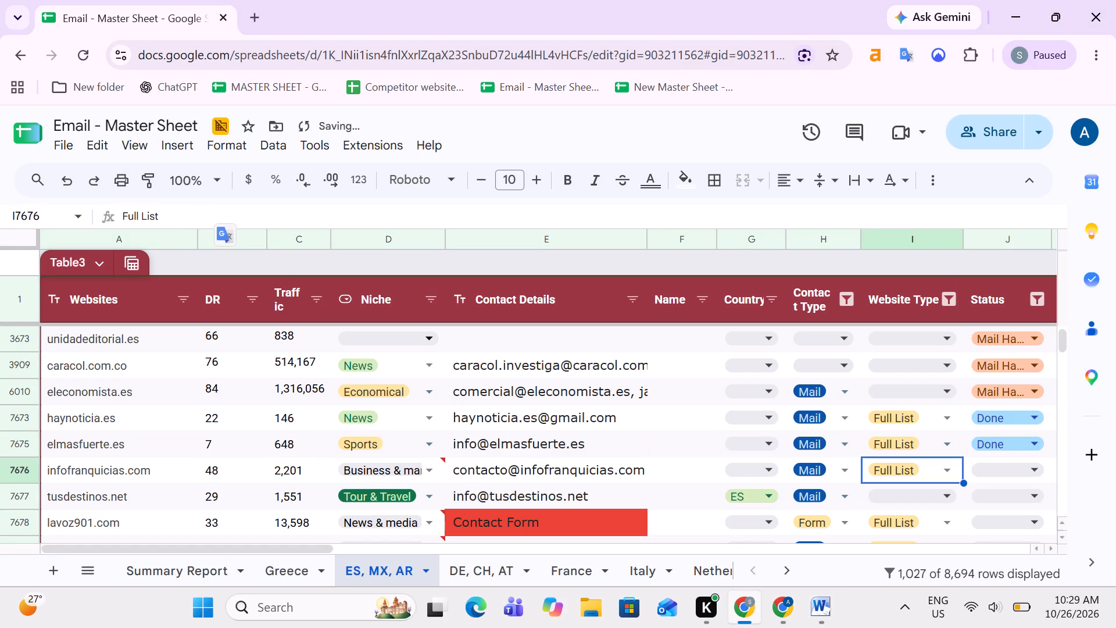
key("Right")
key("Right")
key("Right")
key("Right")
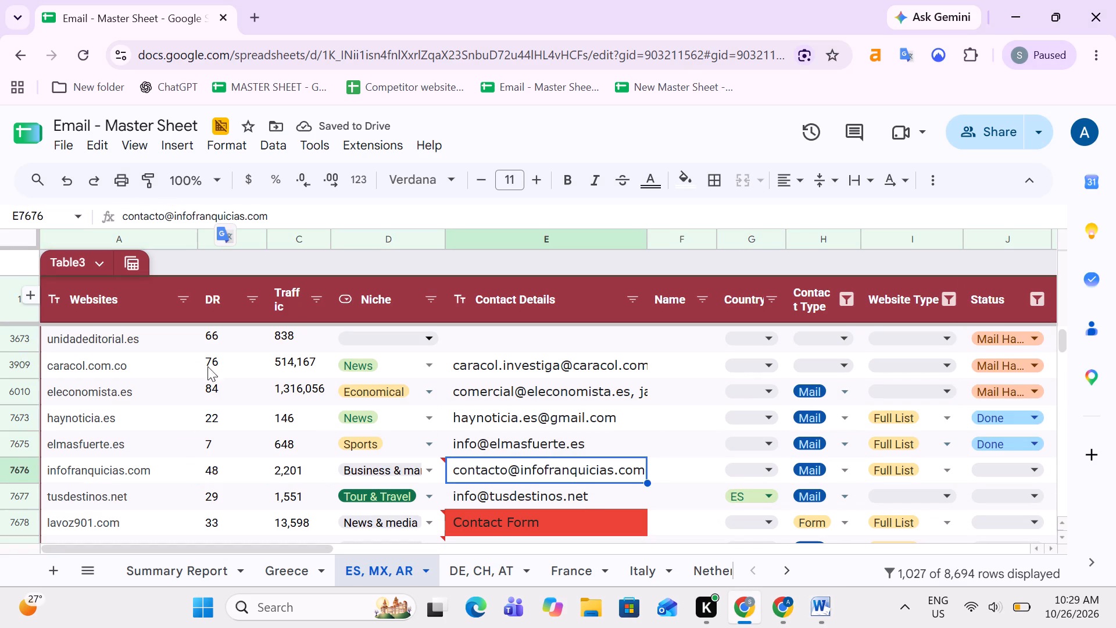
left_click(255, 221)
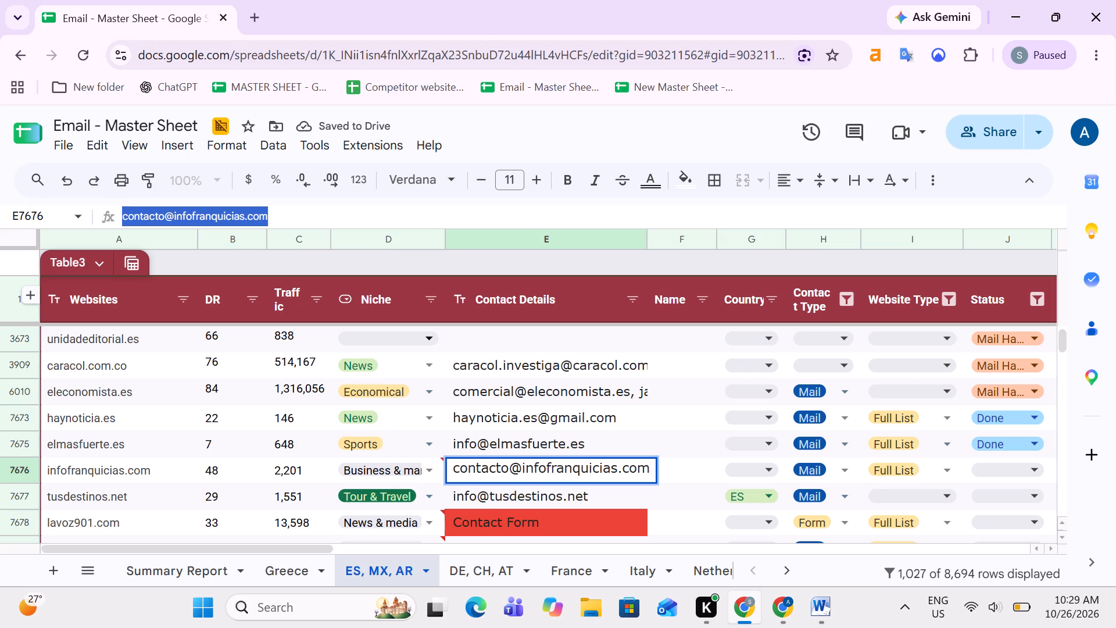
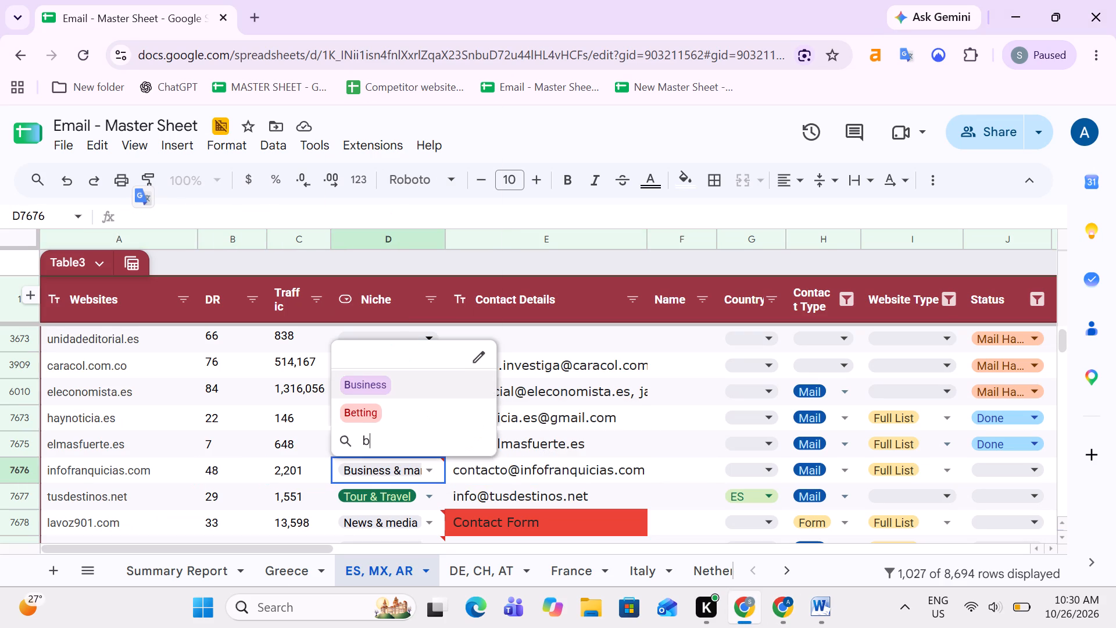
Set the niche of infofranquicias.com to Business and return to its website name cell.
key("Return")
key("Up")
key("Right")
key("Left")
key("Left")
key("Left")
key("Left")
key("Left")
key("Left")
key("Left")
key("Left")
key("Left")
key("Left")
key("Left")
key("Left")
key("Left")
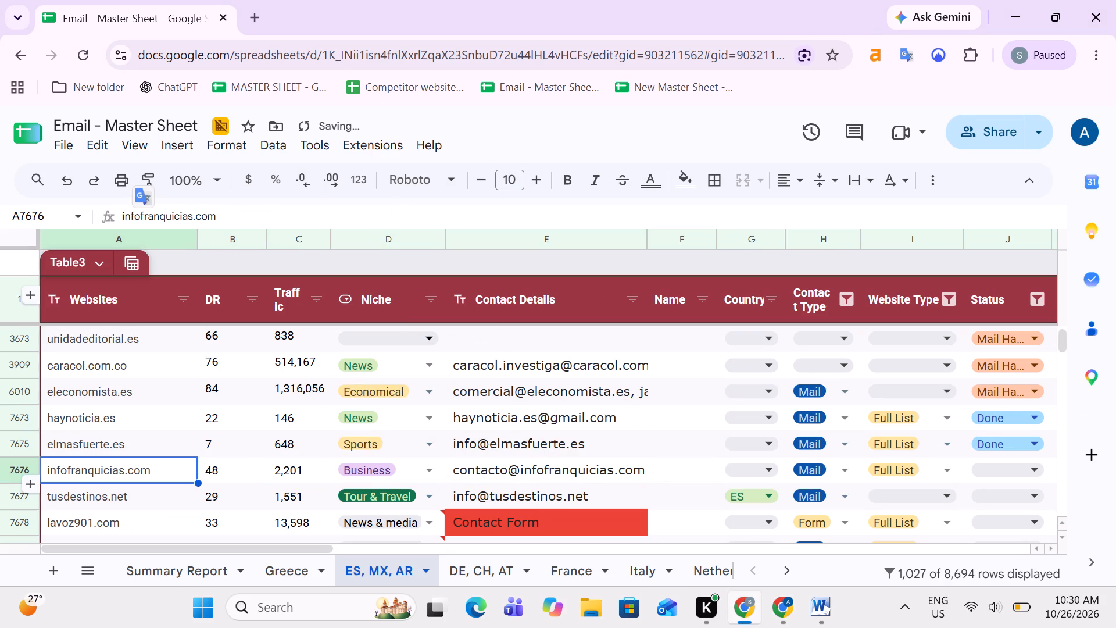
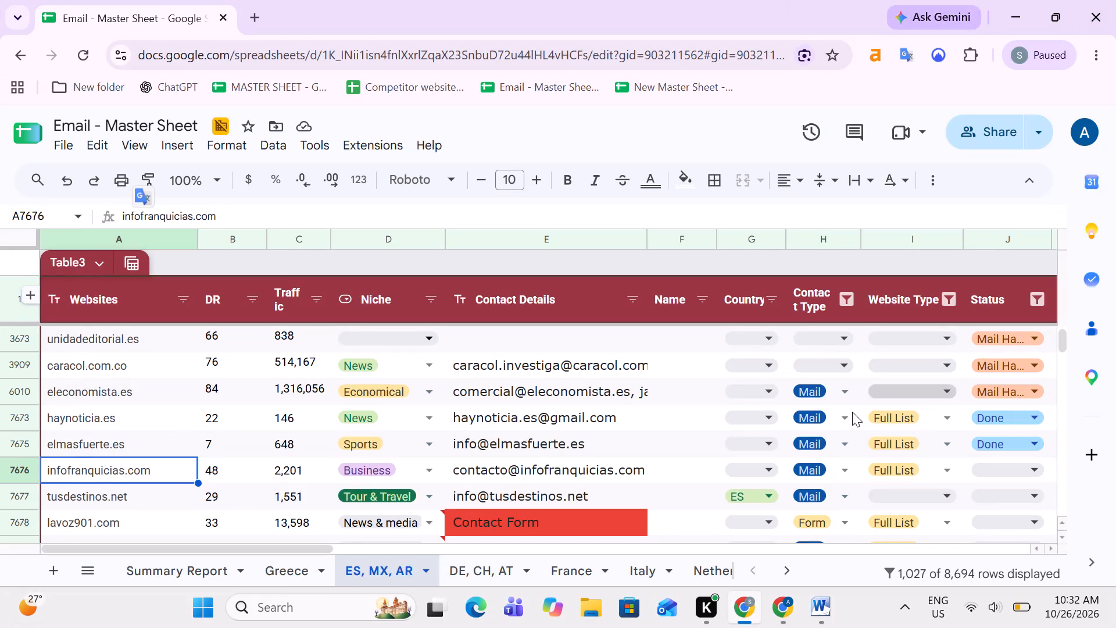
Copy the website name infofranquicias.com from its row in the ES, MX, AR sheet.
triple_click(171, 211)
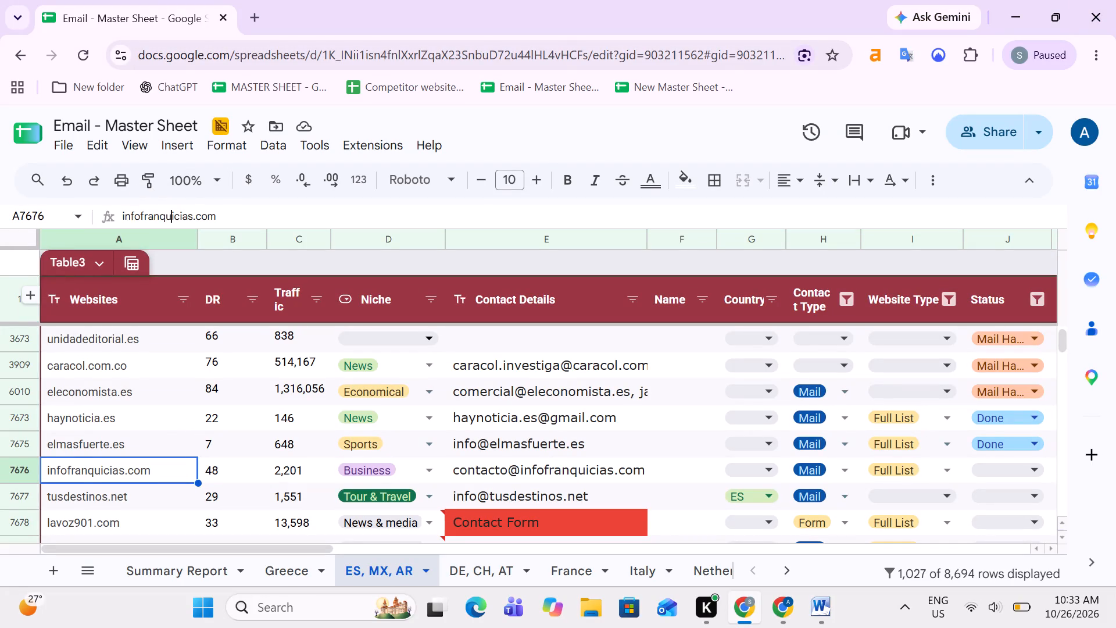
key("ctrl+c")
key("ctrl+c")
key("ctrl+c")
key("ctrl+c")
key("ctrl+c")
key("ctrl+c")
key("ctrl+c")
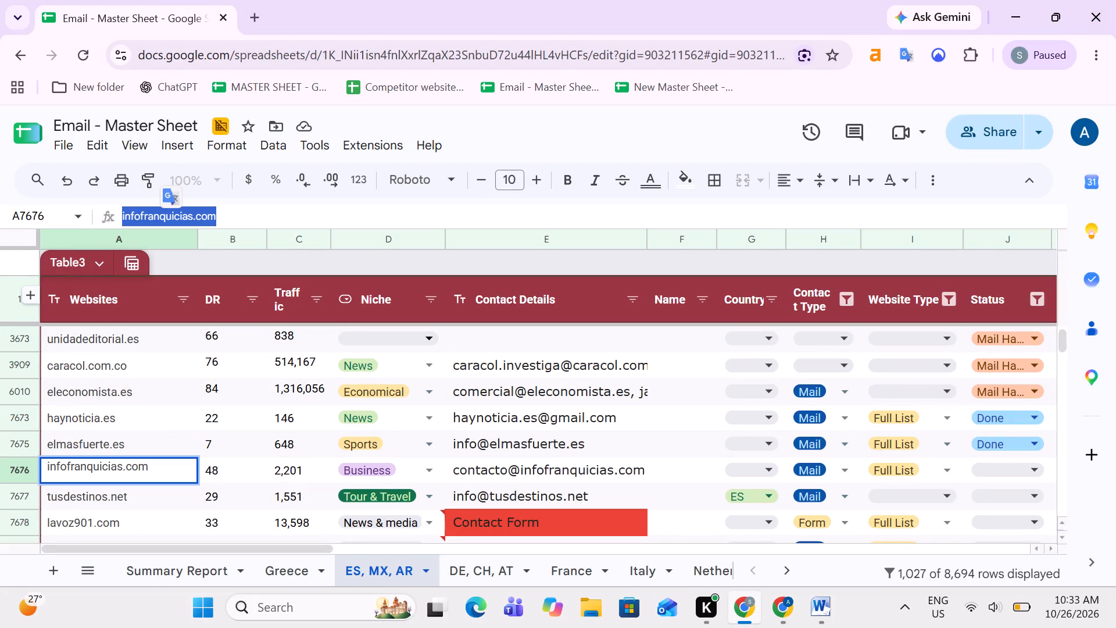
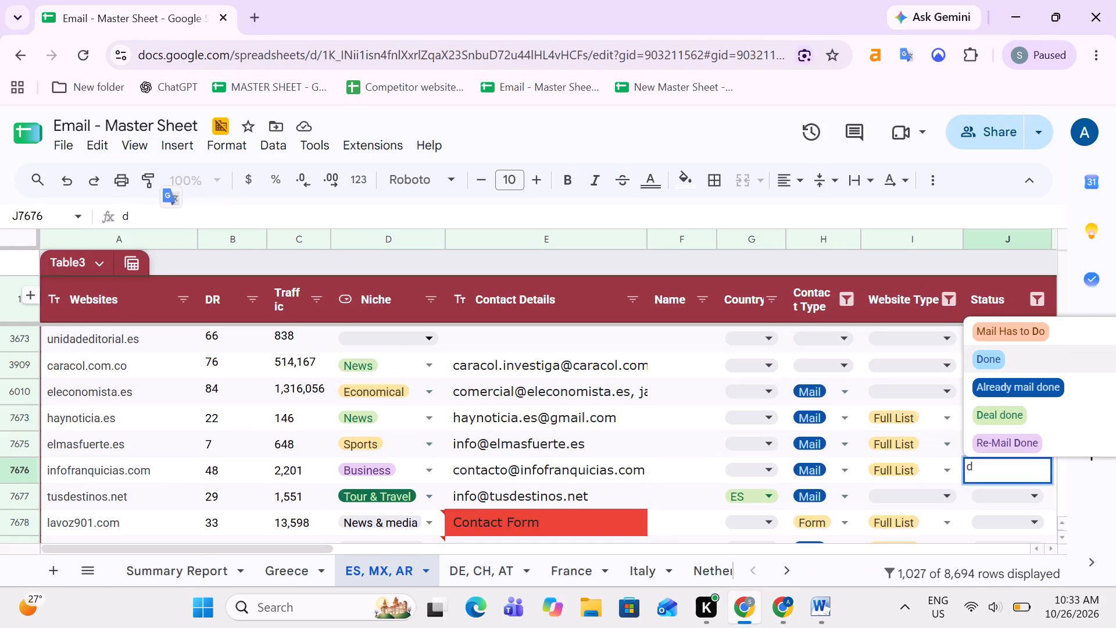
Go to the Contact Details cell of the tusdestinos.net row and select its whole e-mail address text.
key("Left")
key("Left")
key("Left")
key("Left")
key("Left")
key("Left")
key("Left")
key("Left")
key("Left")
key("Left")
key("Left")
key("Left")
key("Left")
key("Left")
key("Left")
key("Left")
key("Right")
key("Right")
key("Right")
key("Right")
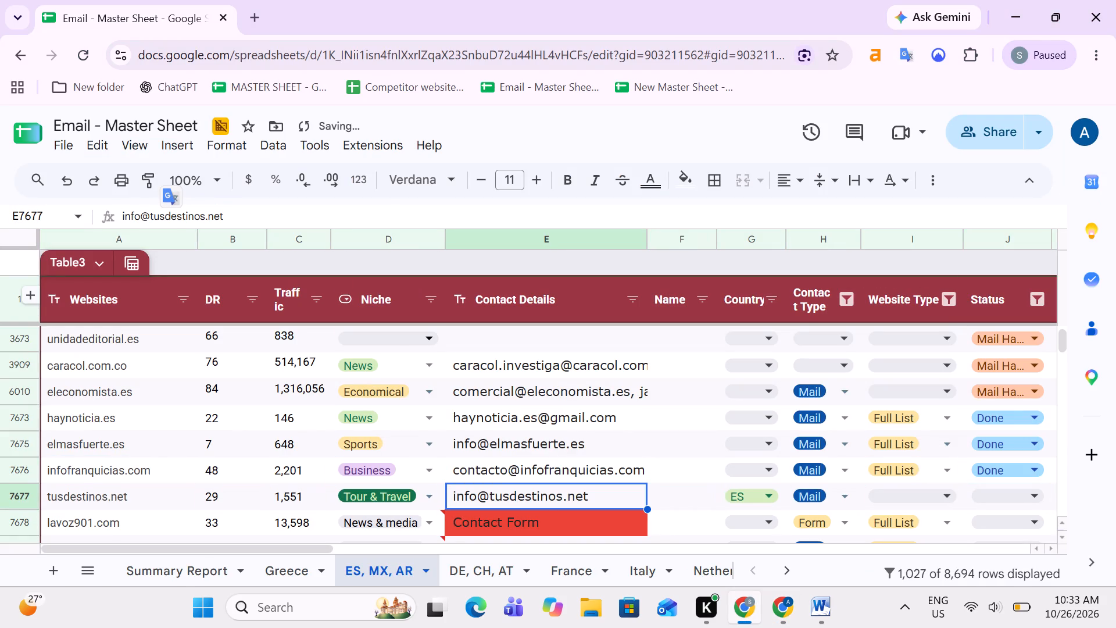
triple_click(186, 212)
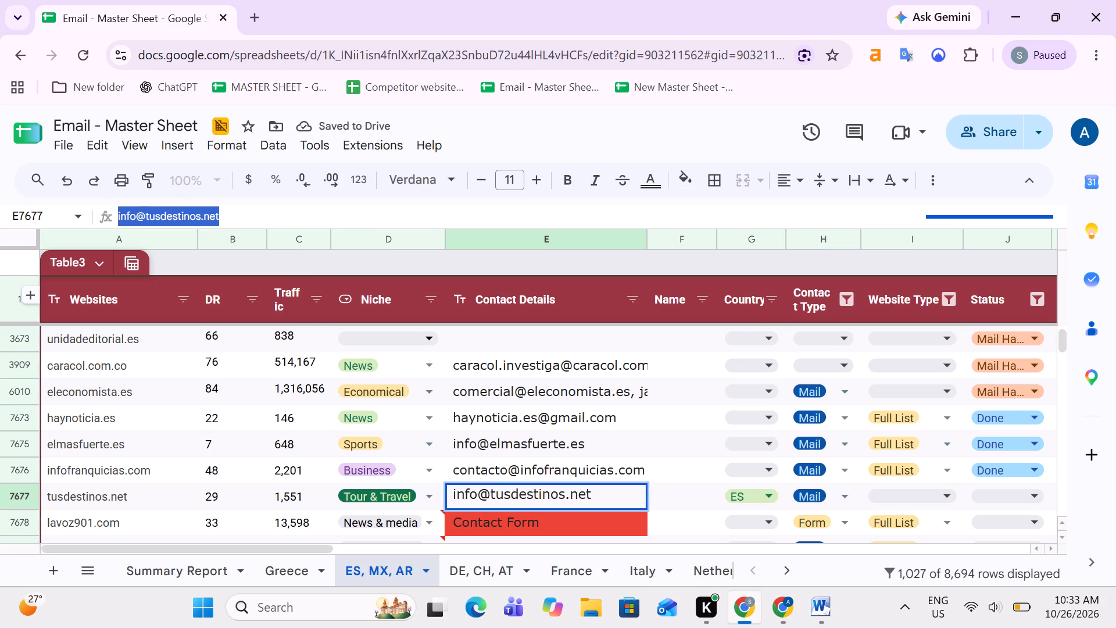
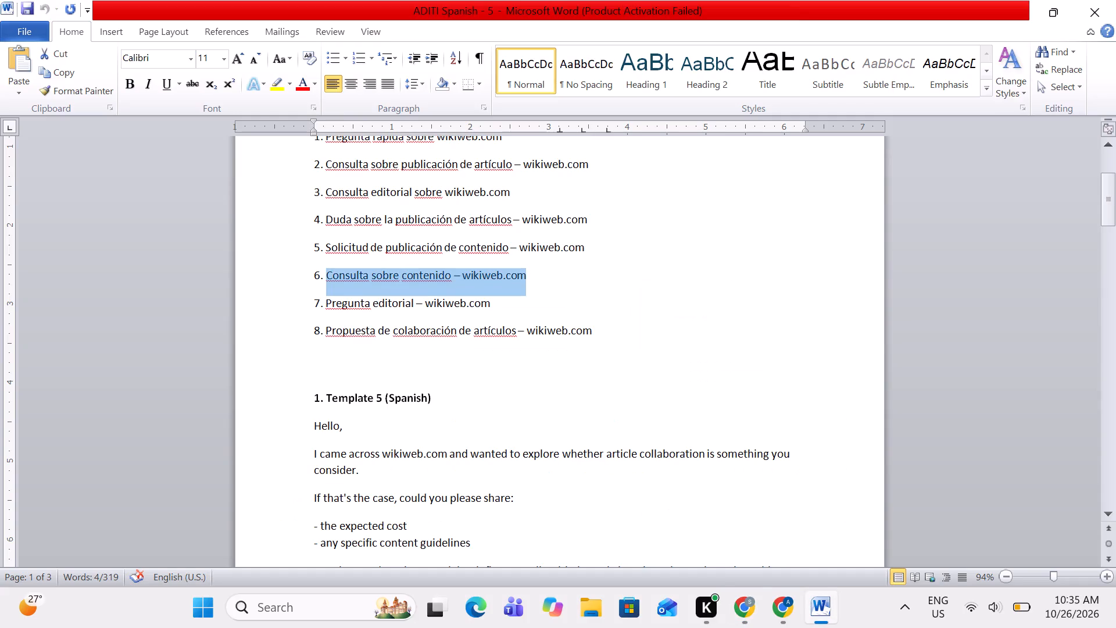
Copy the seventh Spanish subject line, "Pregunta editorial – wikiweb.com", from the ADITI Spanish - 5 document.
left_click(335, 305)
left_click_drag(335, 305, 476, 308)
key("ctrl+c")
key("ctrl+c")
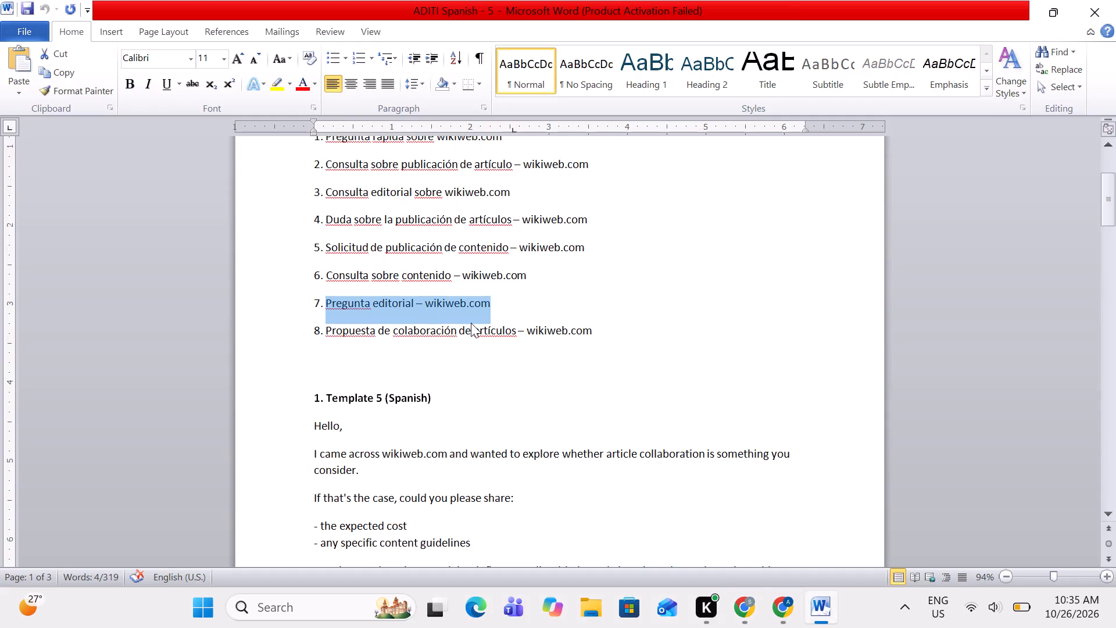
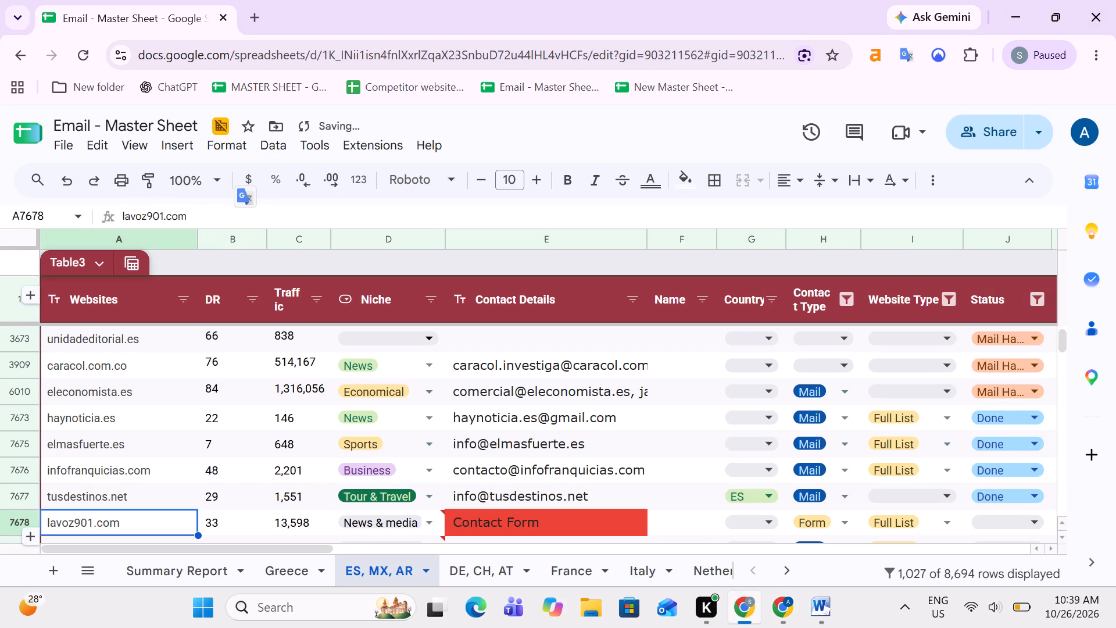
Replace the Contact Details entry in the lavoz901.com row with "Form 854".
key("Right")
key("Right")
key("Right")
key("Right")
key("Return")
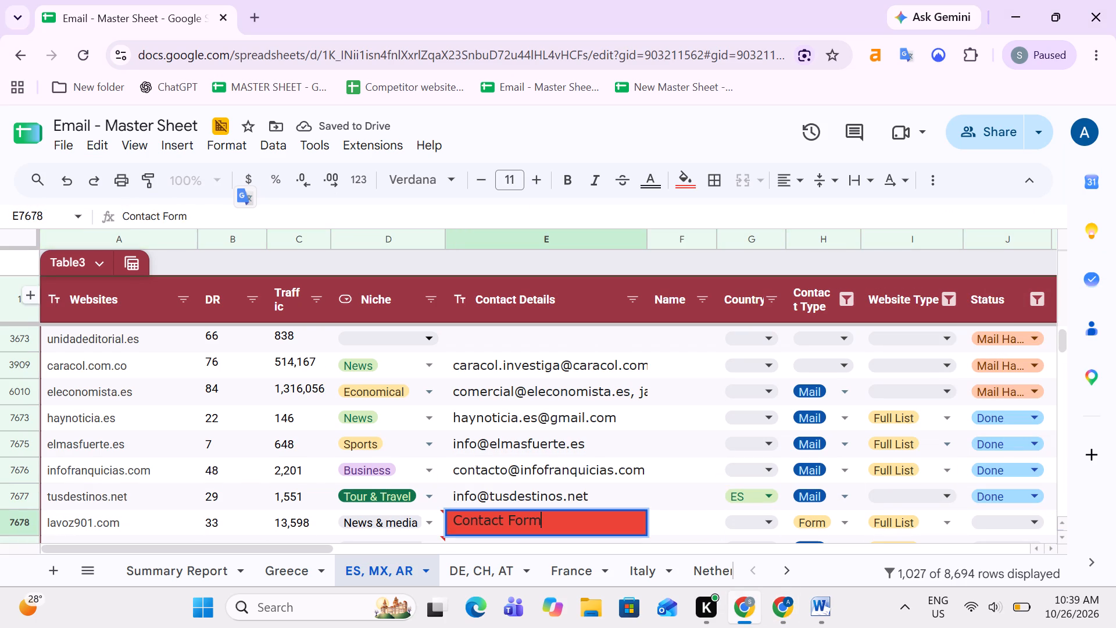
key("BackSpace")
key("BackSpace")
key("BackSpace")
key("BackSpace")
key("BackSpace")
key("BackSpace")
key("BackSpace")
key("BackSpace")
key("BackSpace")
key("BackSpace")
key("BackSpace")
key("BackSpace")
key("BackSpace")
key("BackSpace")
key("BackSpace")
key("BackSpace")
key("BackSpace")
key("BackSpace")
key("BackSpace")
key("BackSpace")
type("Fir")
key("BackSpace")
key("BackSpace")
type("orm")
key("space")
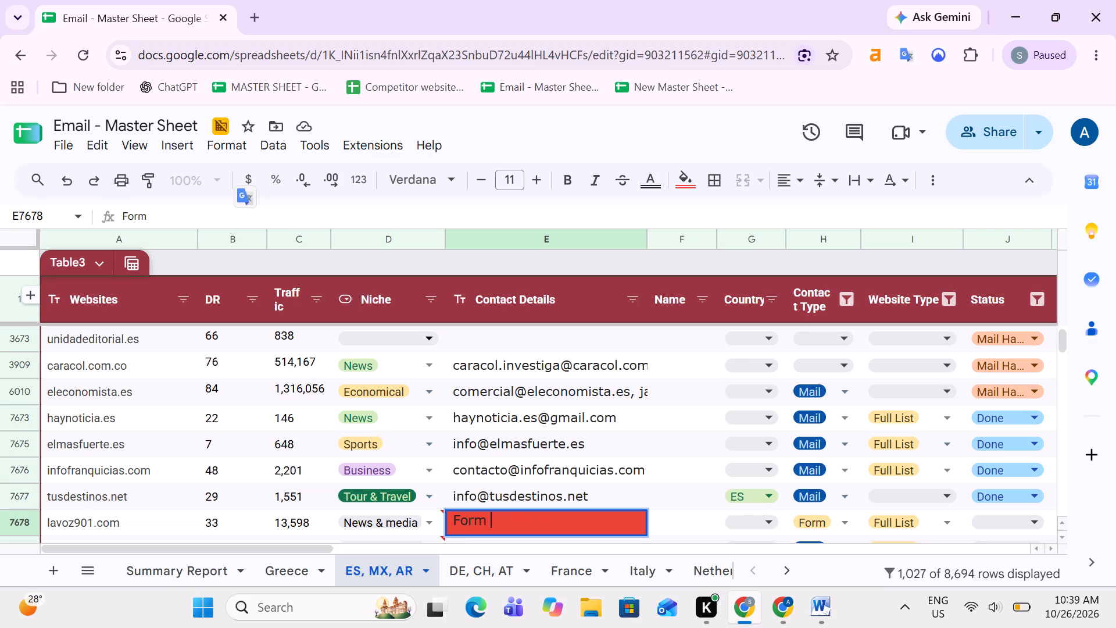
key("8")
Complete the contact details of the lavoz901.com row as "Form 854" and check its remaining columns through Status.
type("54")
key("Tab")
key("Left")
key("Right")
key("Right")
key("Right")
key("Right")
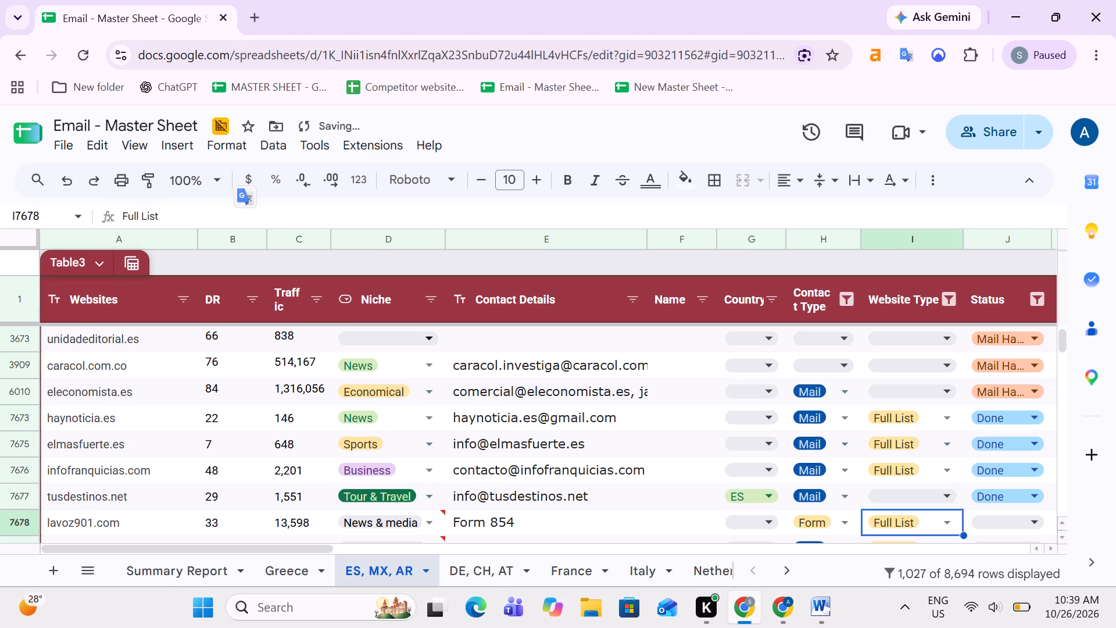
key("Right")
Replace the invalid niche of the lavoz901.com row with the listed option "News".
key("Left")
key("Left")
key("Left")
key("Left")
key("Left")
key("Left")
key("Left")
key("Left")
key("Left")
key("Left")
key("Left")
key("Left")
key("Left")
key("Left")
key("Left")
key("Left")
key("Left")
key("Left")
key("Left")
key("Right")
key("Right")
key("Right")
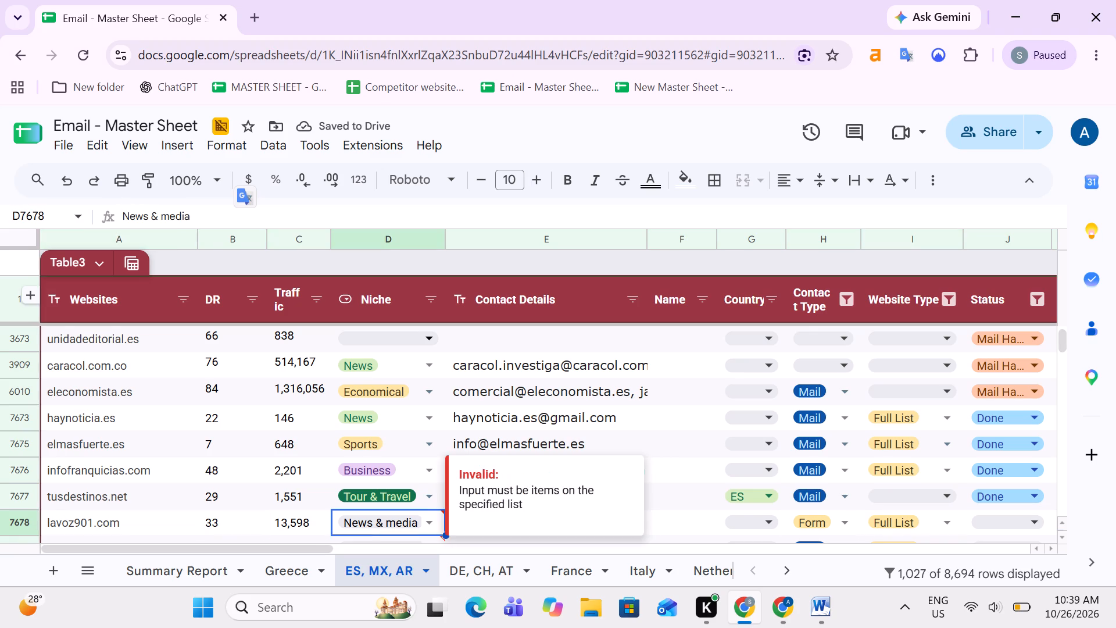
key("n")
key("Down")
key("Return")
Copy the lavoz901.com domain from its Websites cell and open that site in a new browser tab.
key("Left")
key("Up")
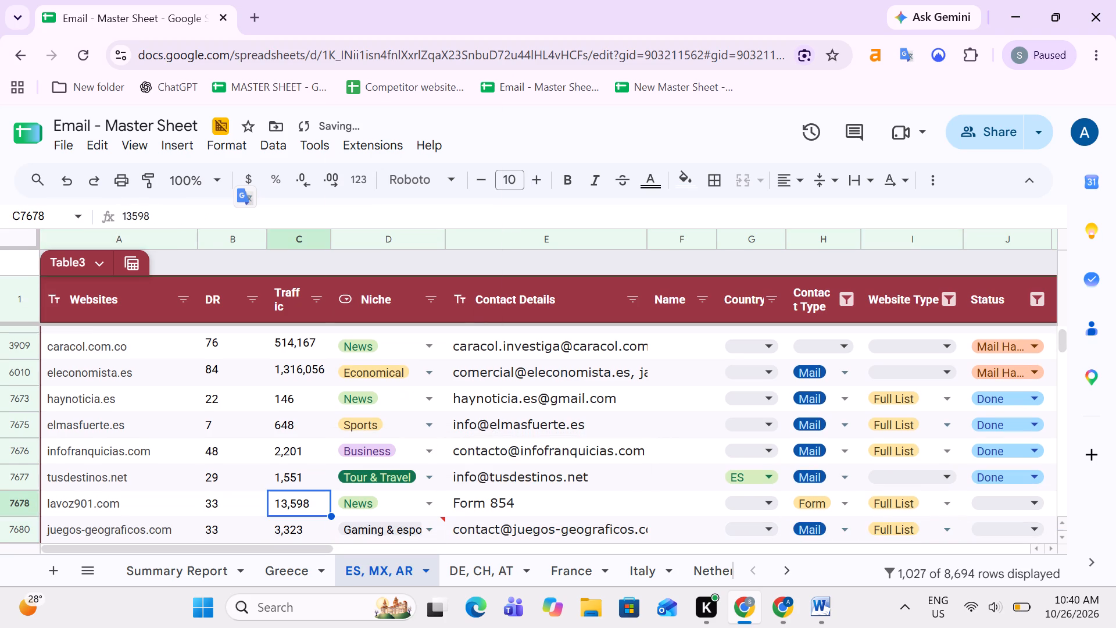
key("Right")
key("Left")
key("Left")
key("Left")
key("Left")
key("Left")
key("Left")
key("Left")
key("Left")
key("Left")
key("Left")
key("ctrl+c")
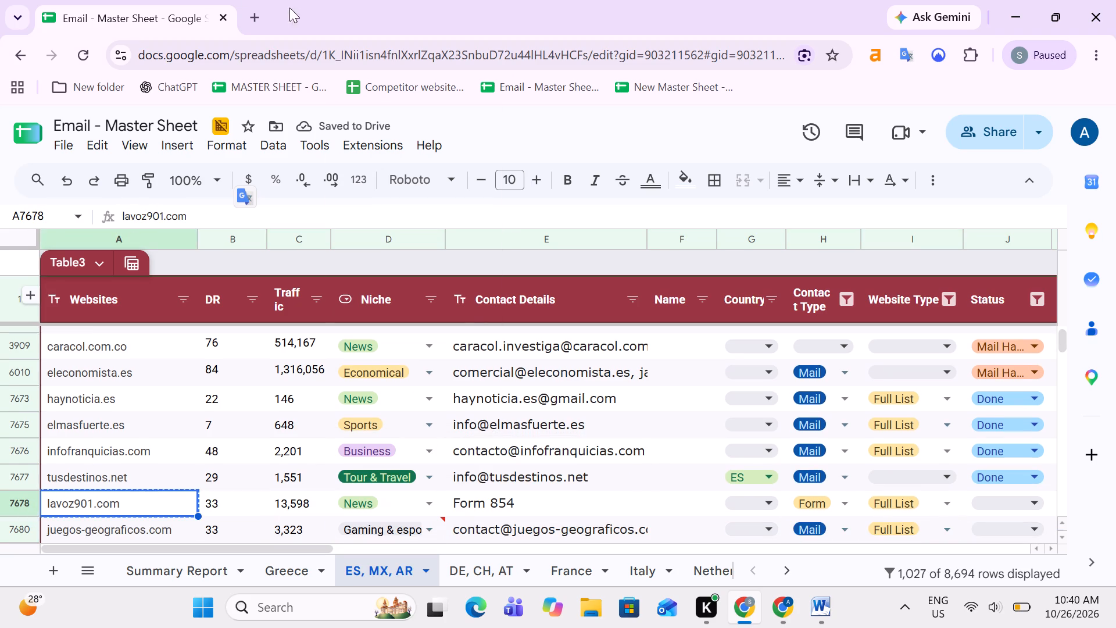
left_click(259, 6)
key("ctrl+v")
key("Return")
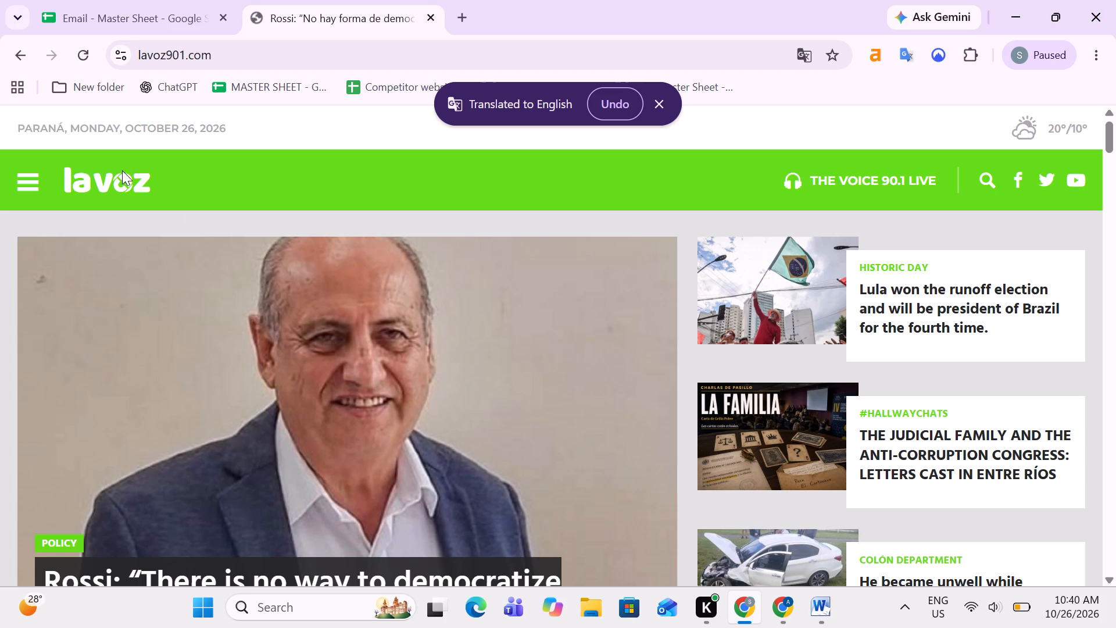
Look over the lavoz901.com home page down to its footer, and open the site's navigation menu.
scroll(800, 213, "down", 5)
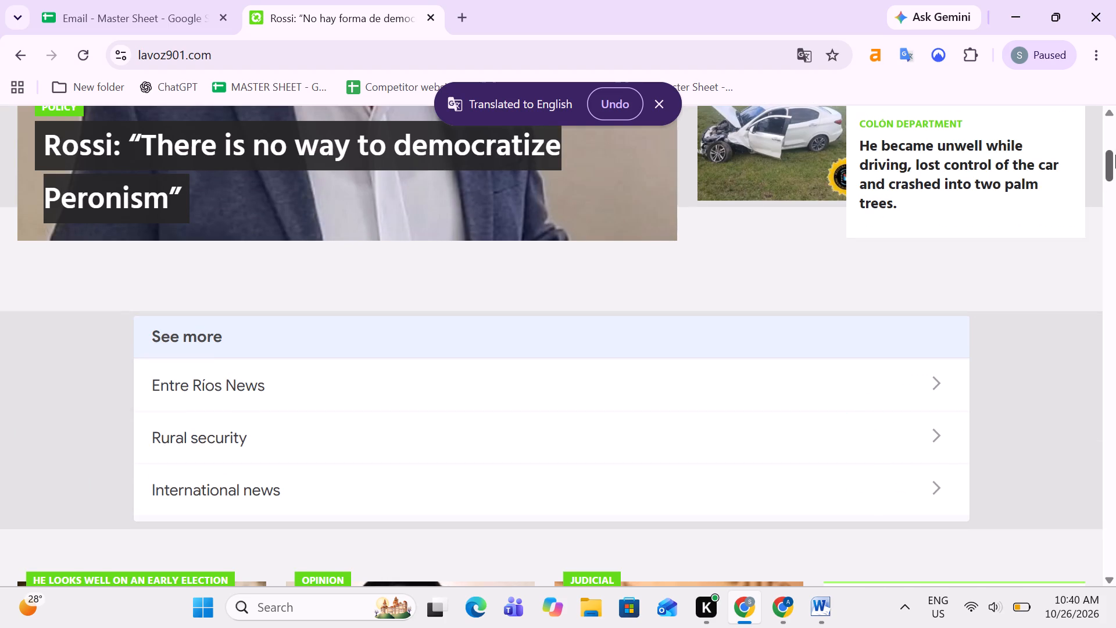
left_click_drag(1115, 160, 1103, 605)
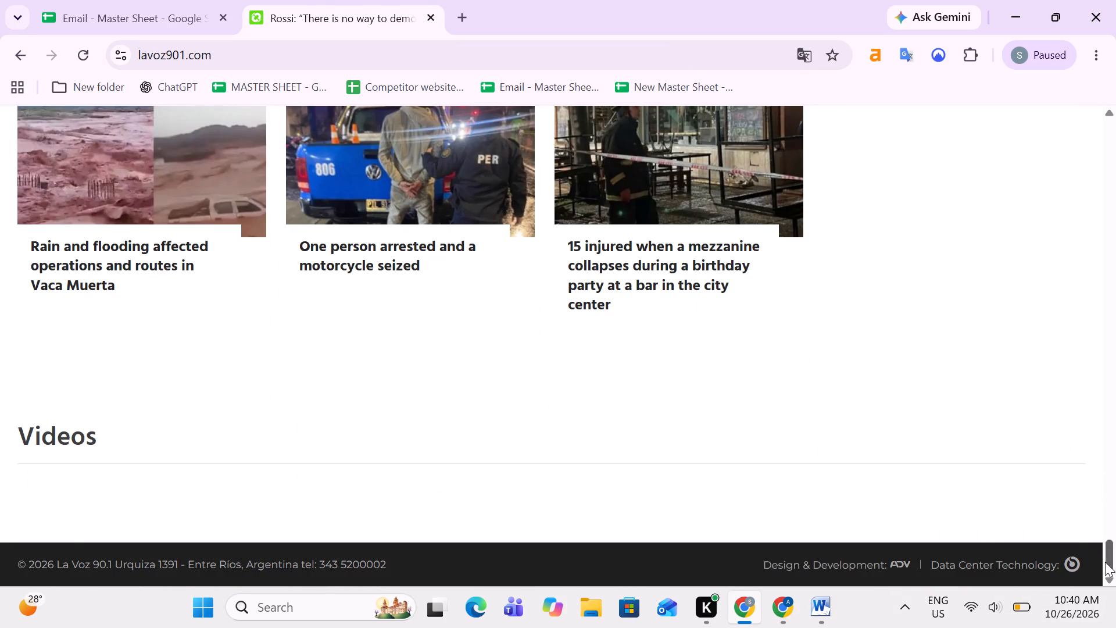
left_click_drag(1107, 562, 1039, 53)
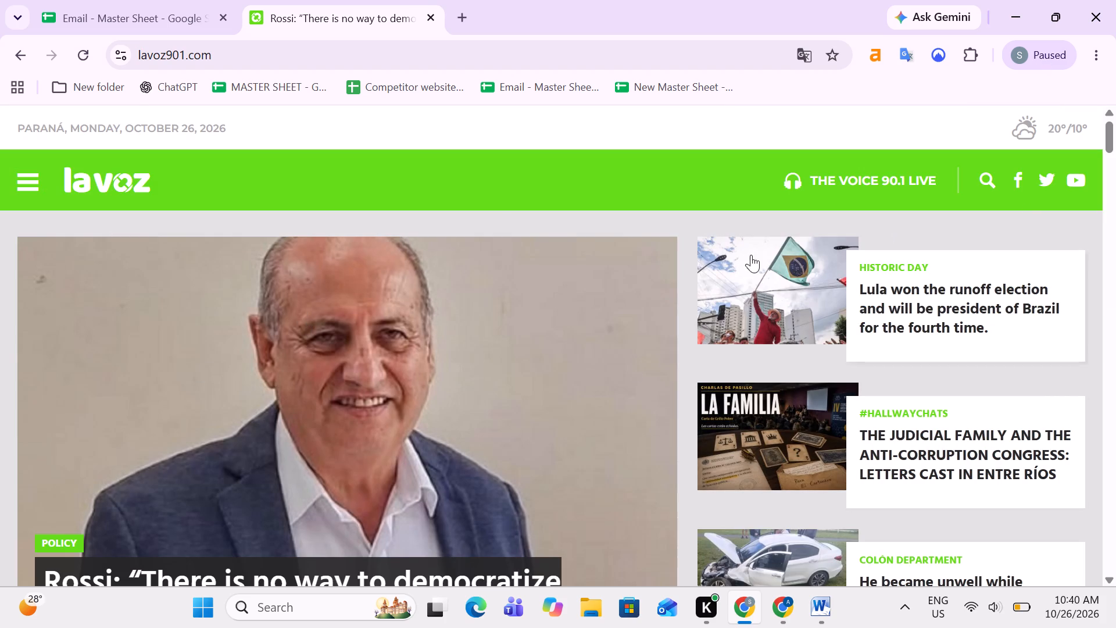
left_click(26, 183)
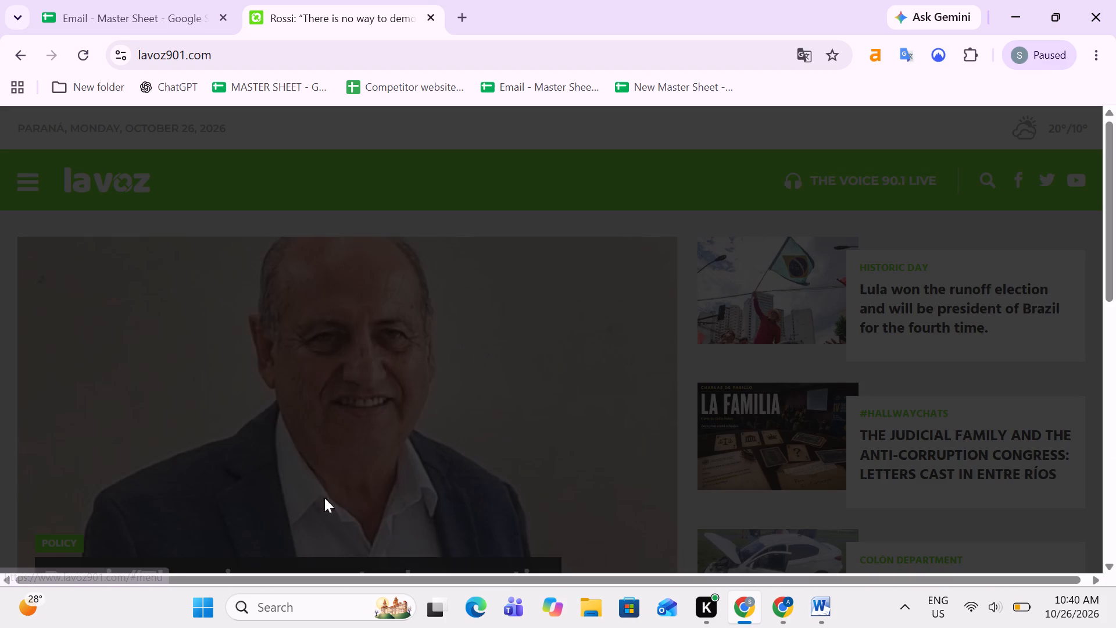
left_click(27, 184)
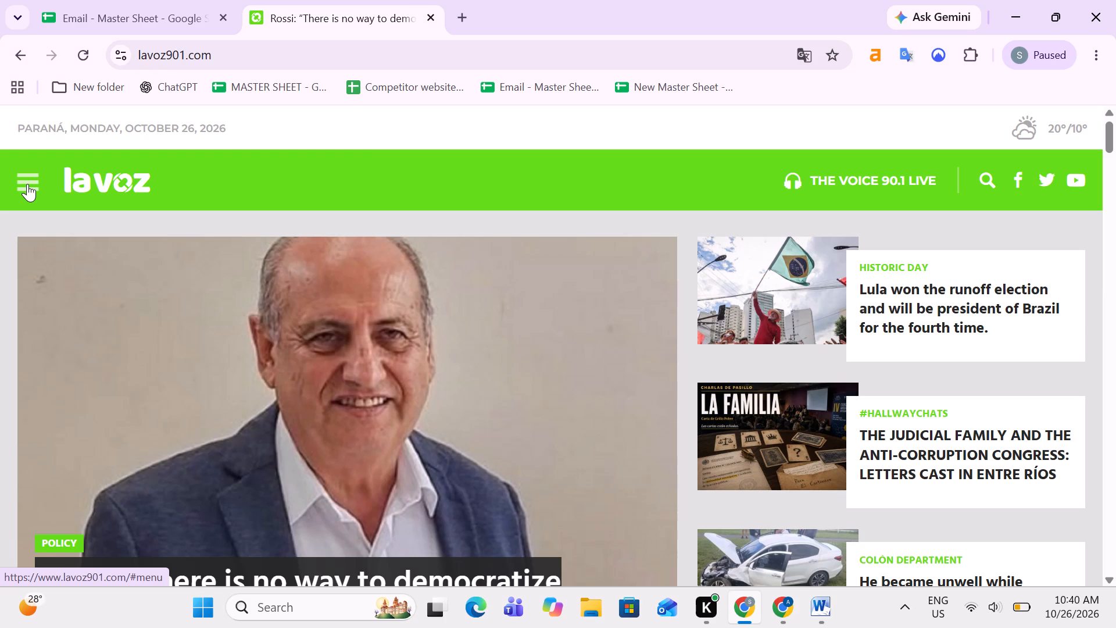
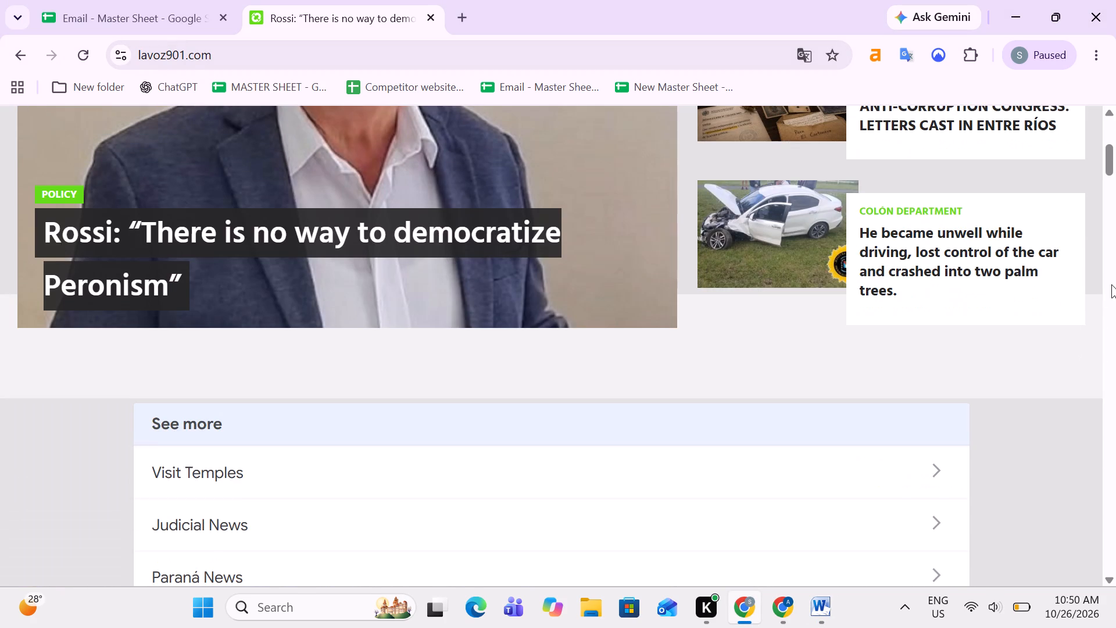
Check the lavoz901.com home page again down to its footer for contact details, and return to the site header.
left_click_drag(1111, 151, 1092, 627)
scroll(501, 384, "down", 8)
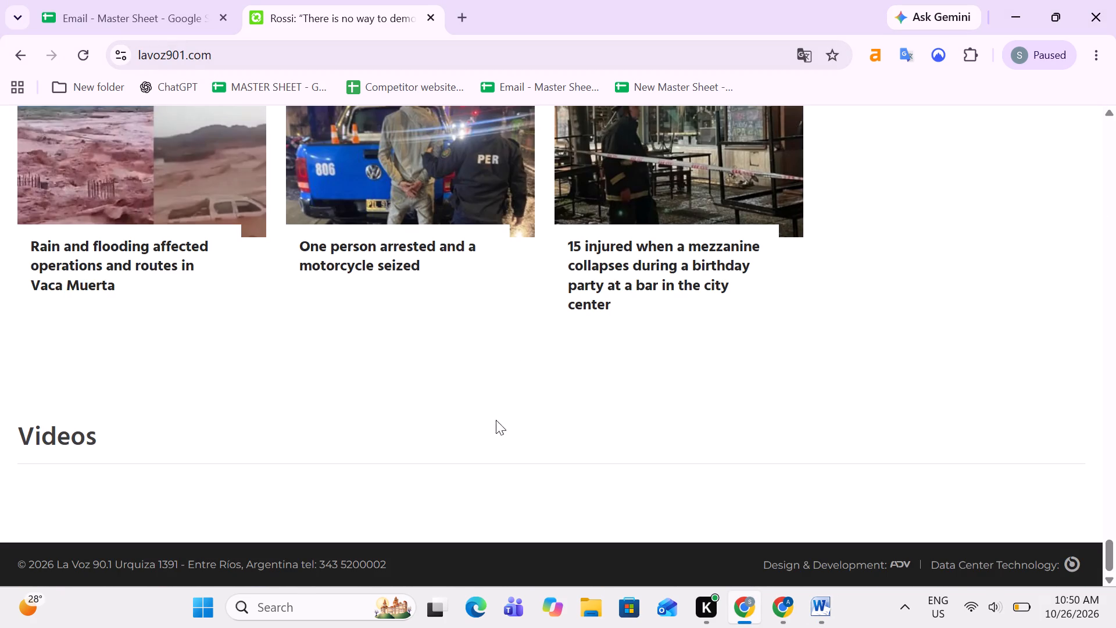
scroll(696, 463, "up", 9)
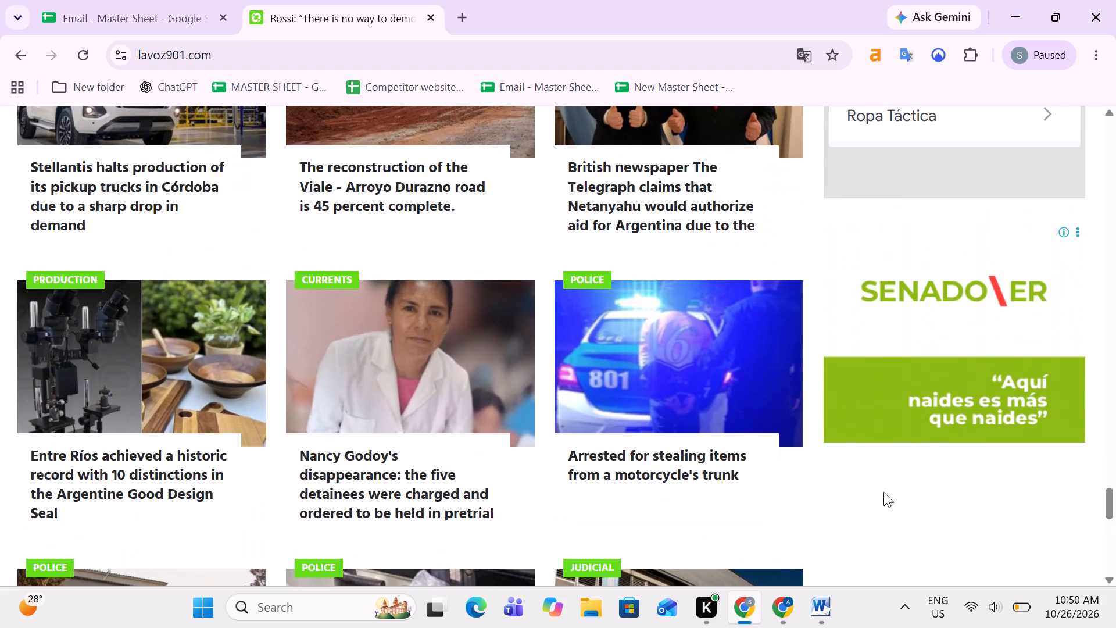
left_click_drag(1115, 497, 1108, 133)
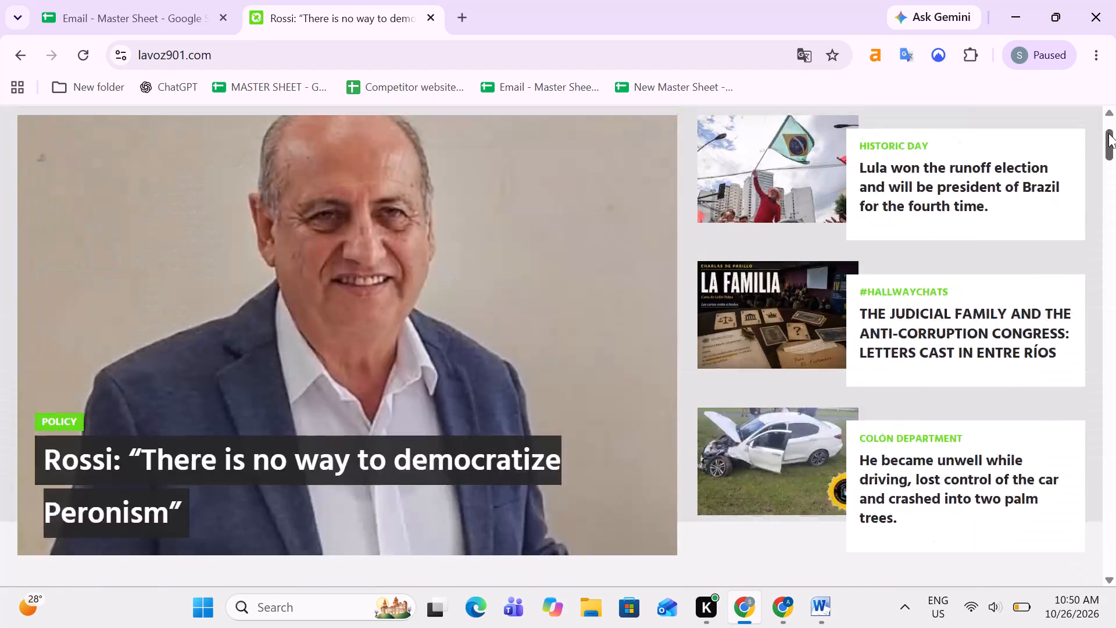
left_click_drag(1108, 133, 1107, 124)
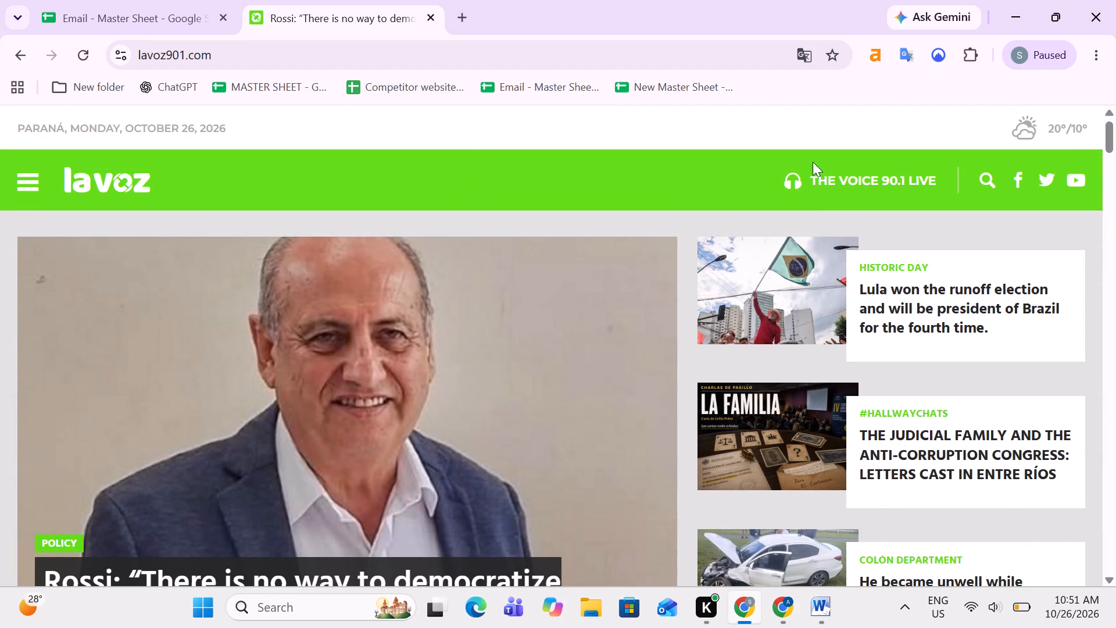
Open the Contact page of lavoz901.com from the site's navigation menu.
left_click(9, 177)
left_click(23, 181)
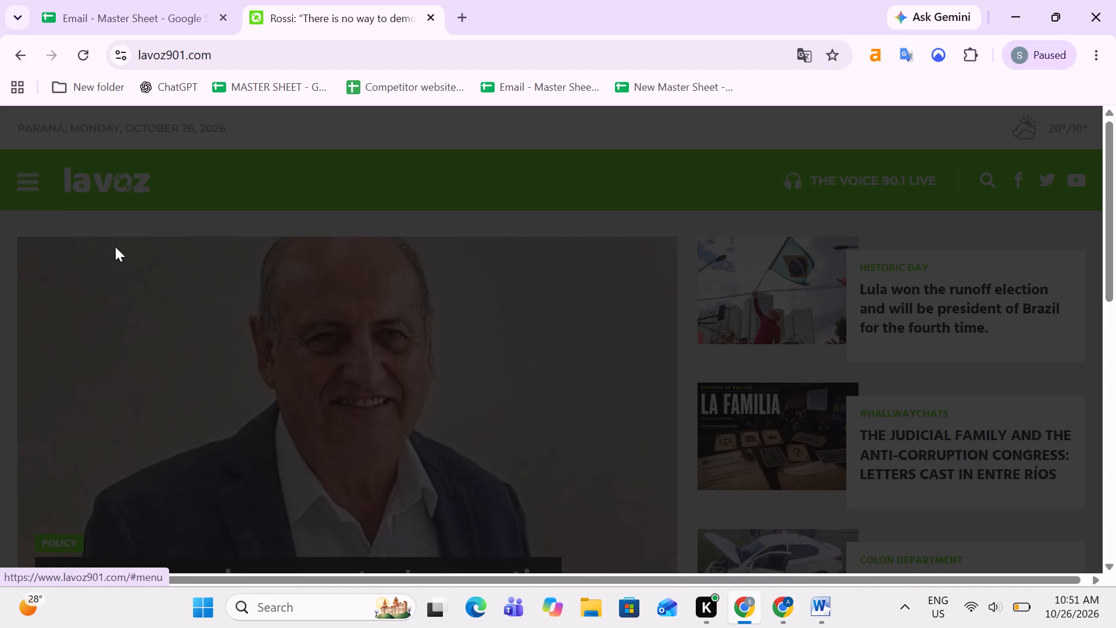
scroll(525, 301, "down", 11)
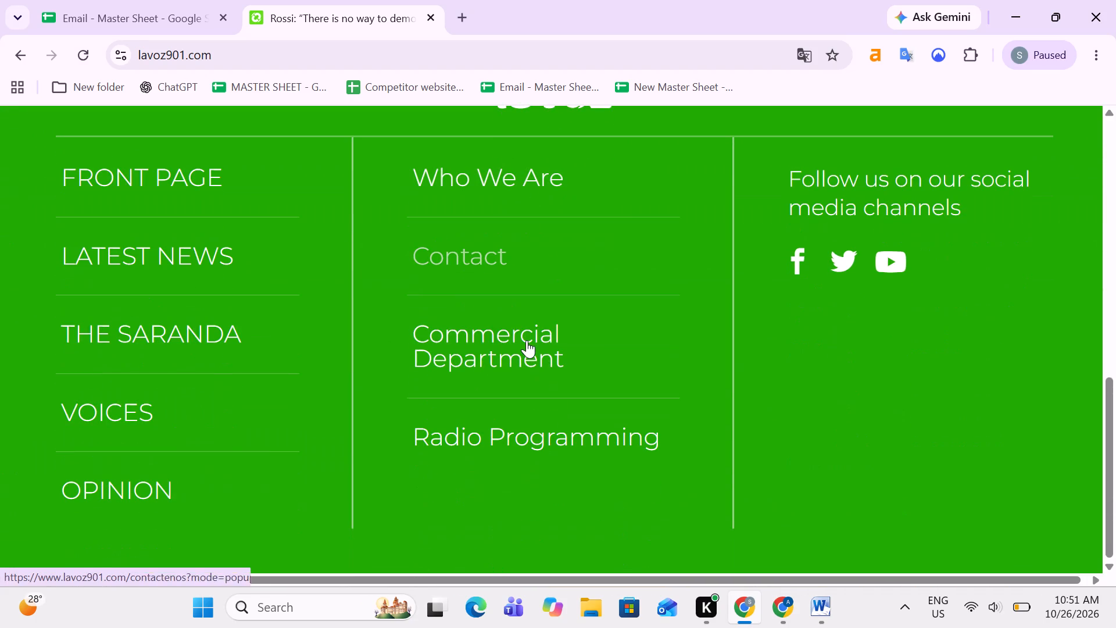
left_click(495, 261)
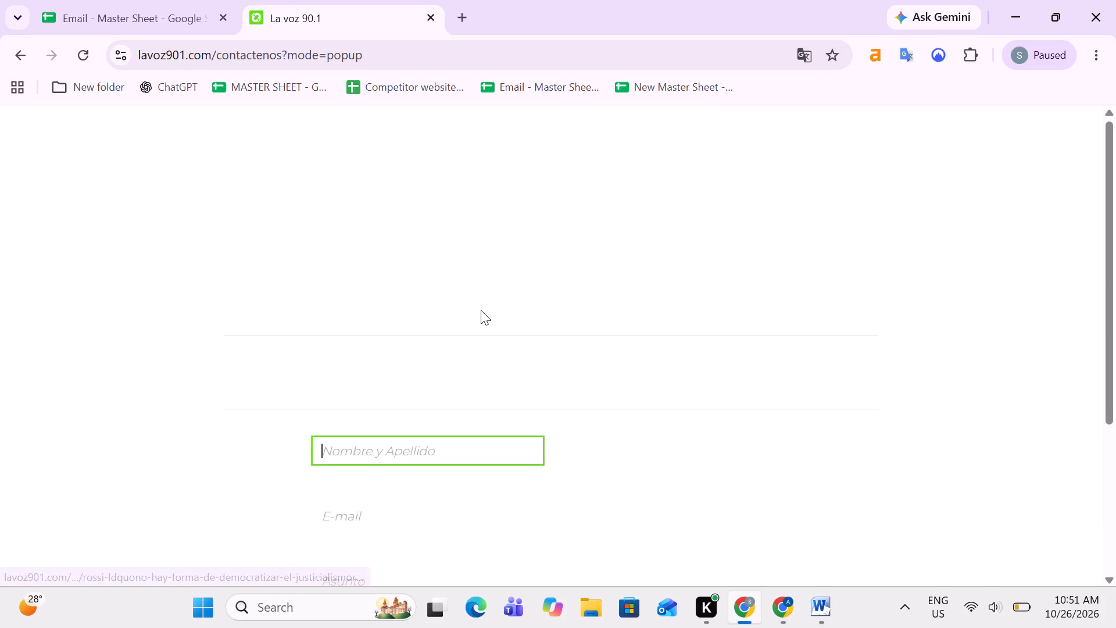
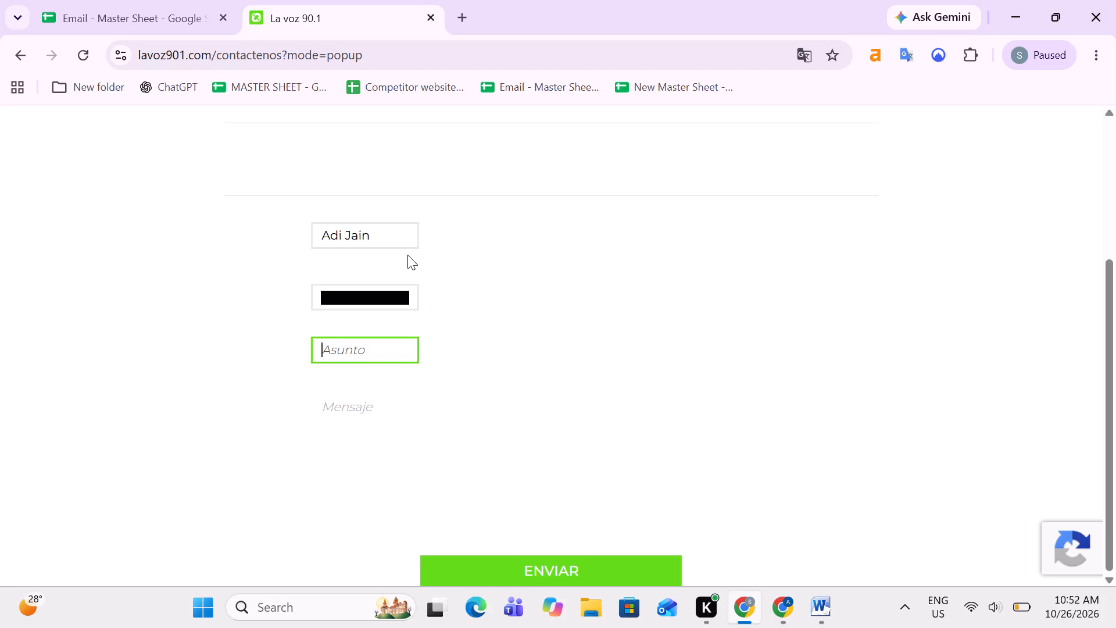
Return to the Email - Master Sheet spreadsheet and open its Sheet28 sheet.
left_click(116, 0)
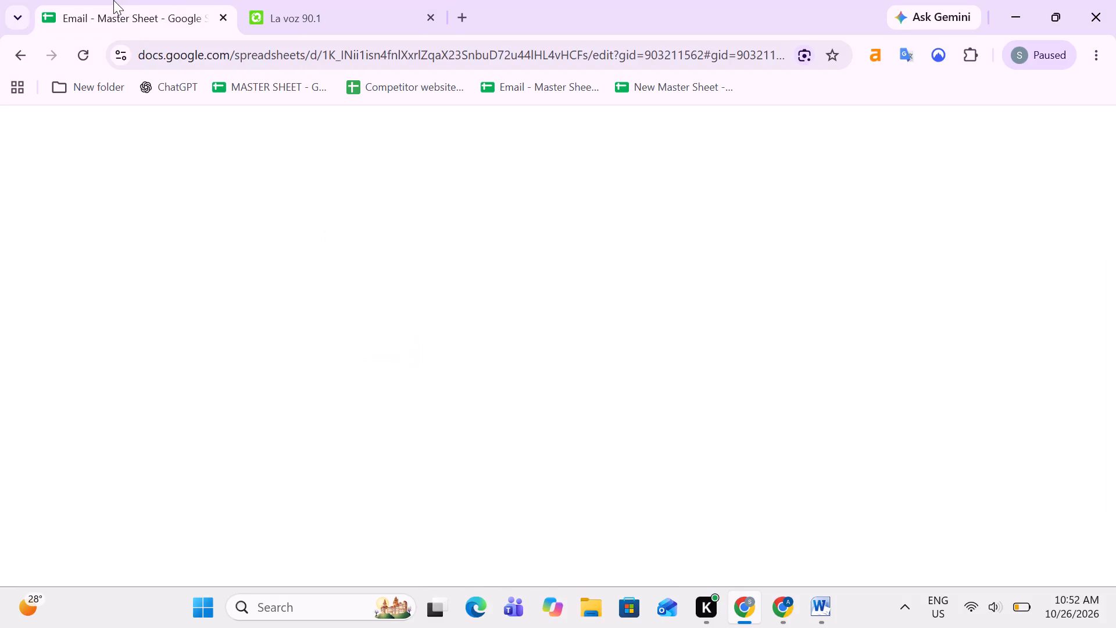
left_click(792, 575)
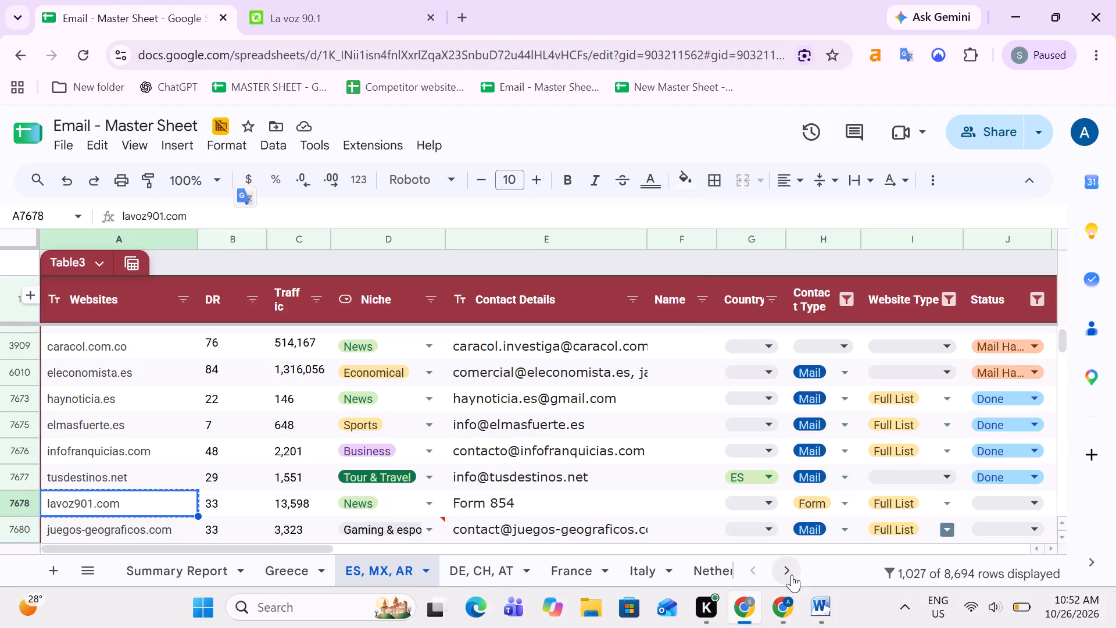
left_click(781, 575)
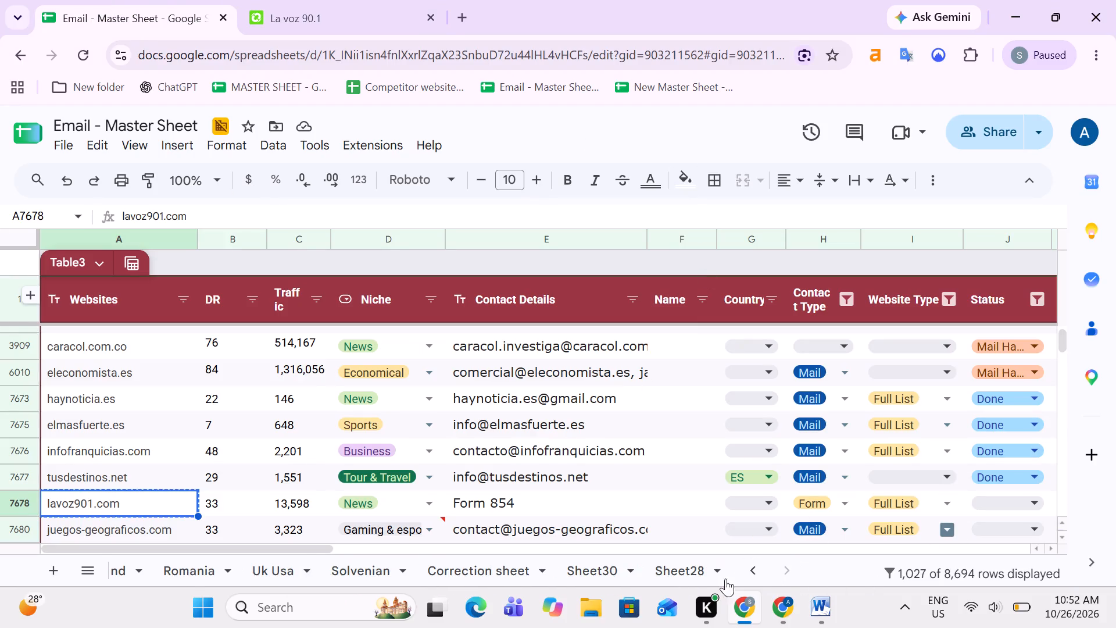
left_click(704, 573)
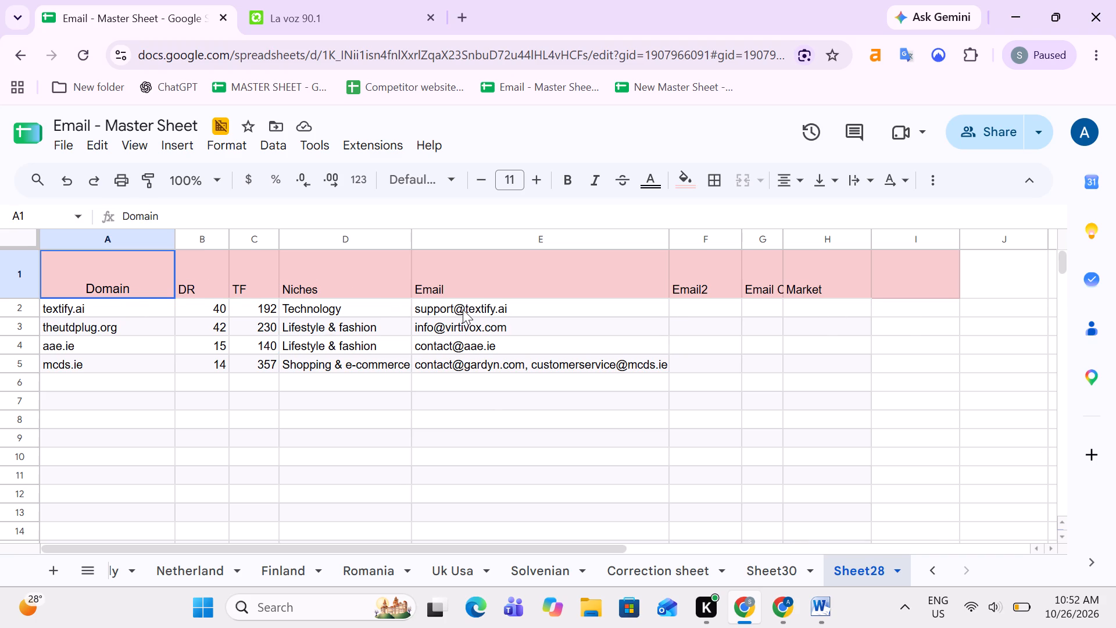
Switch to the ADITI Spanish - 5 document in Word, at its list of Spanish subject lines.
key("alt+Tab")
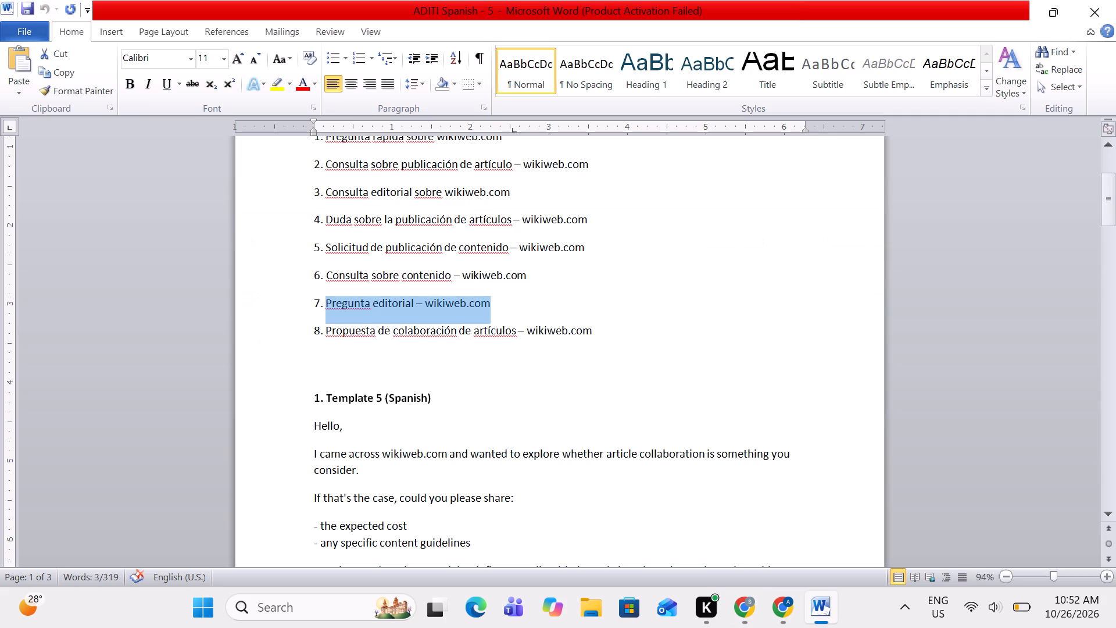
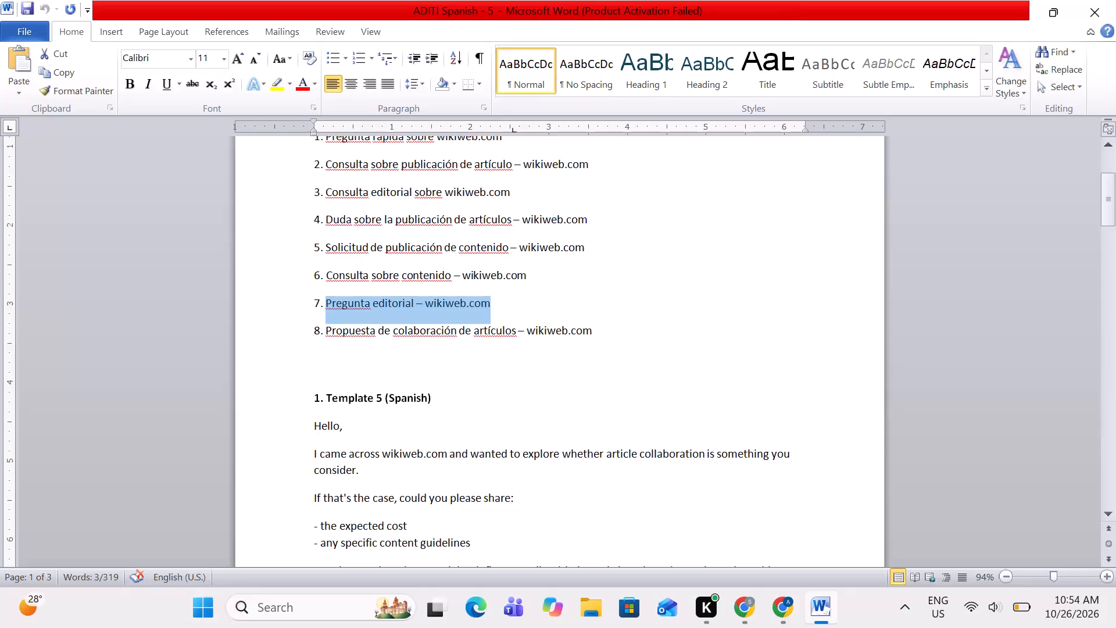
Copy subject line 7, "Pregunta editorial – wikiweb.com", from the Word document into the Asunto field of the lavoz901.com contact form.
key("alt+Tab")
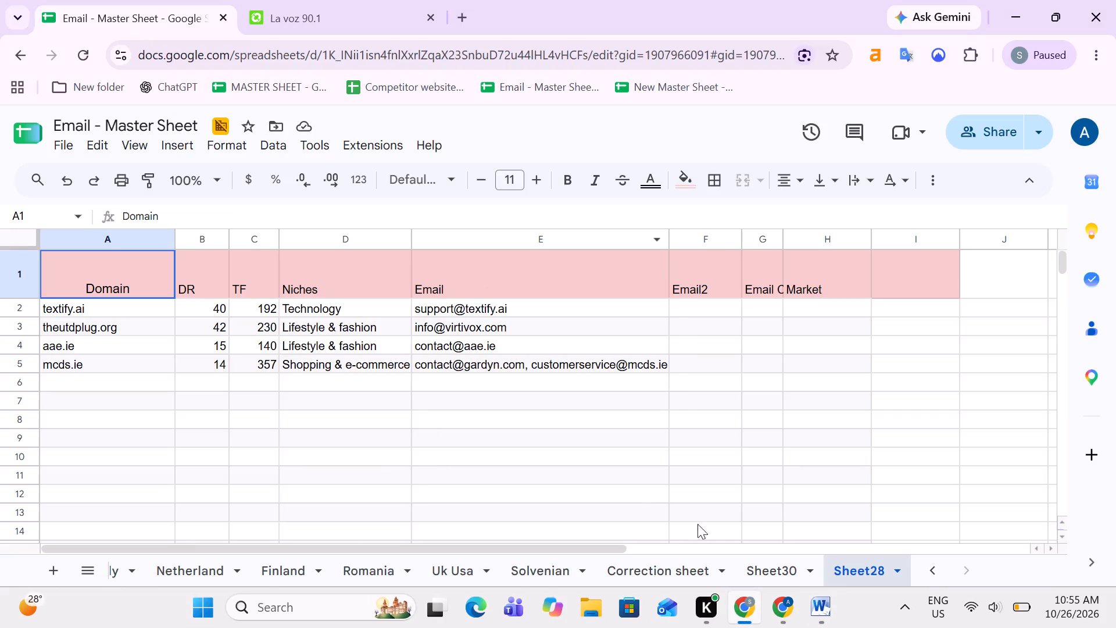
left_click(269, 0)
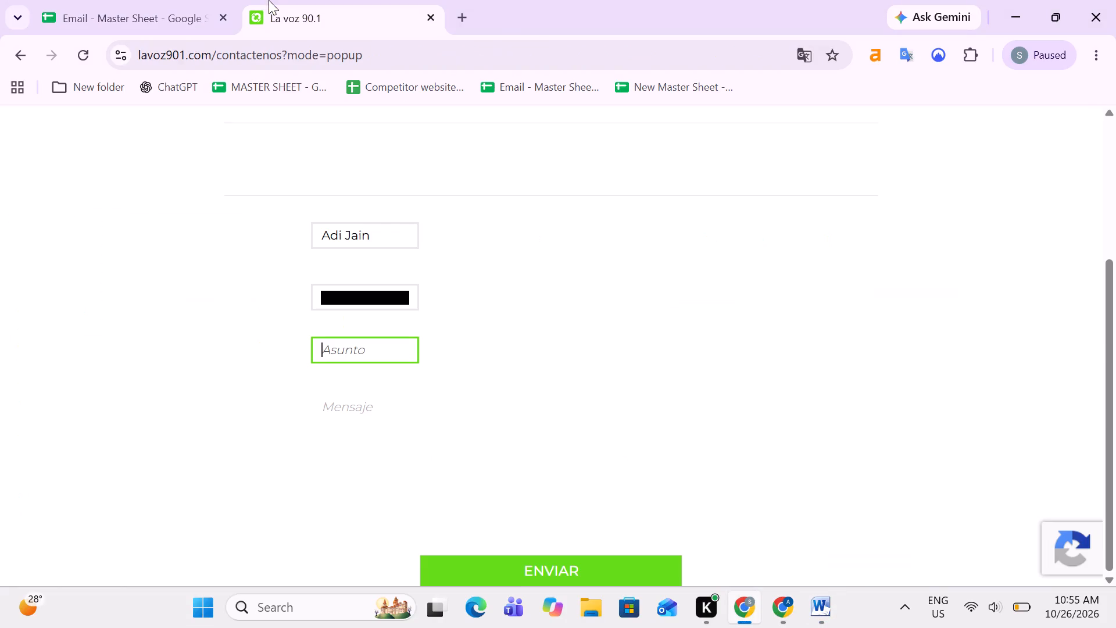
key("alt+Tab")
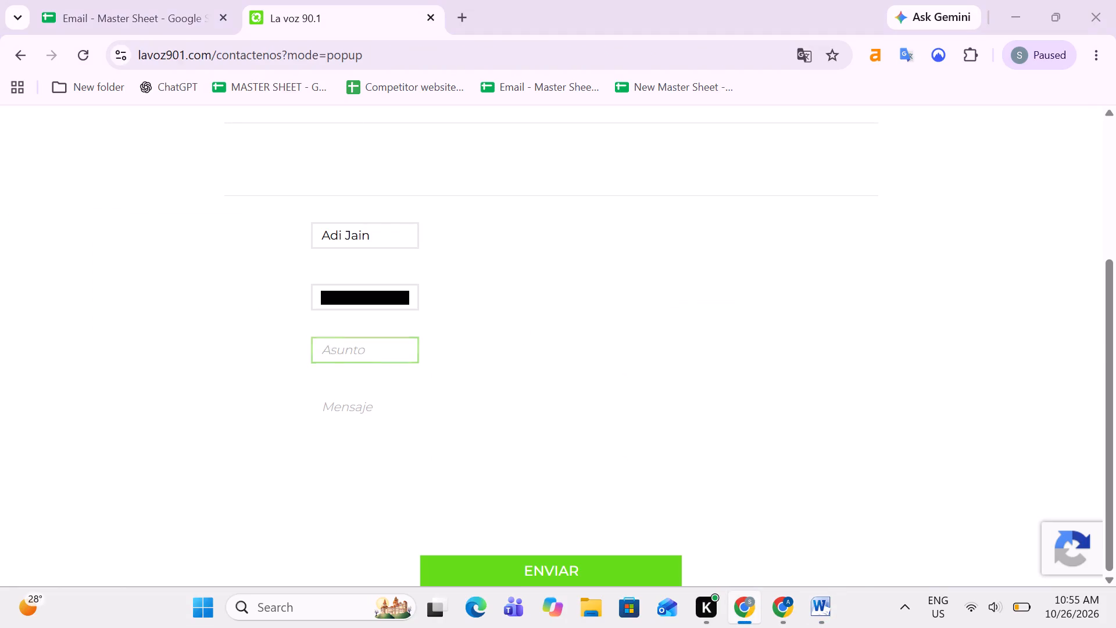
key("alt+Tab")
key("alt+Tab")
key("alt+Tab")
key("alt+Tab")
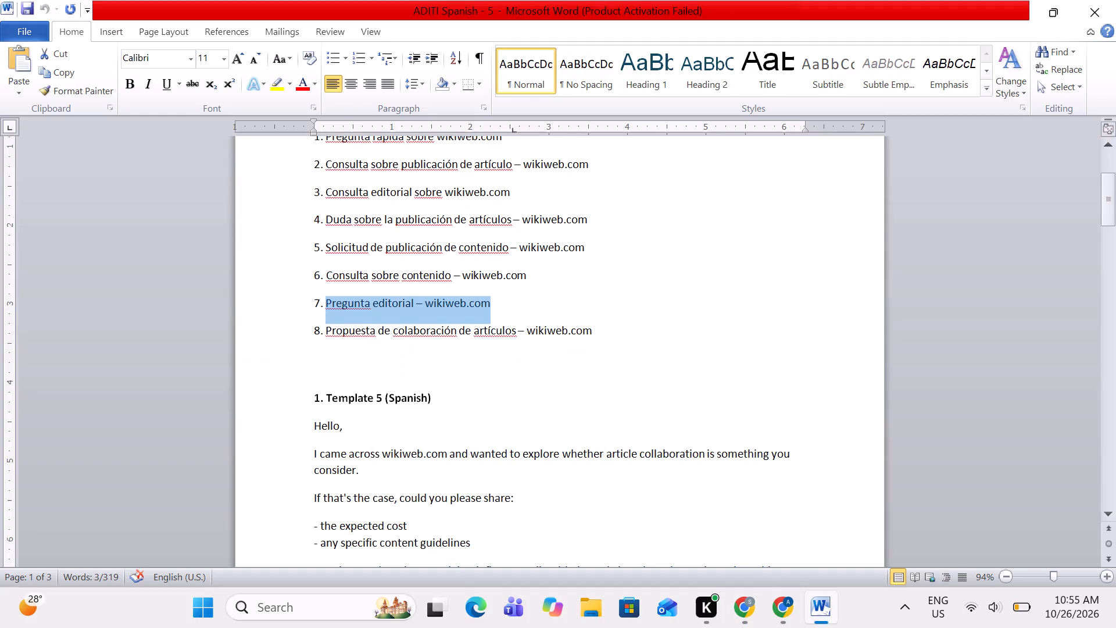
key("ctrl+c")
key("ctrl+c")
key("alt+Tab")
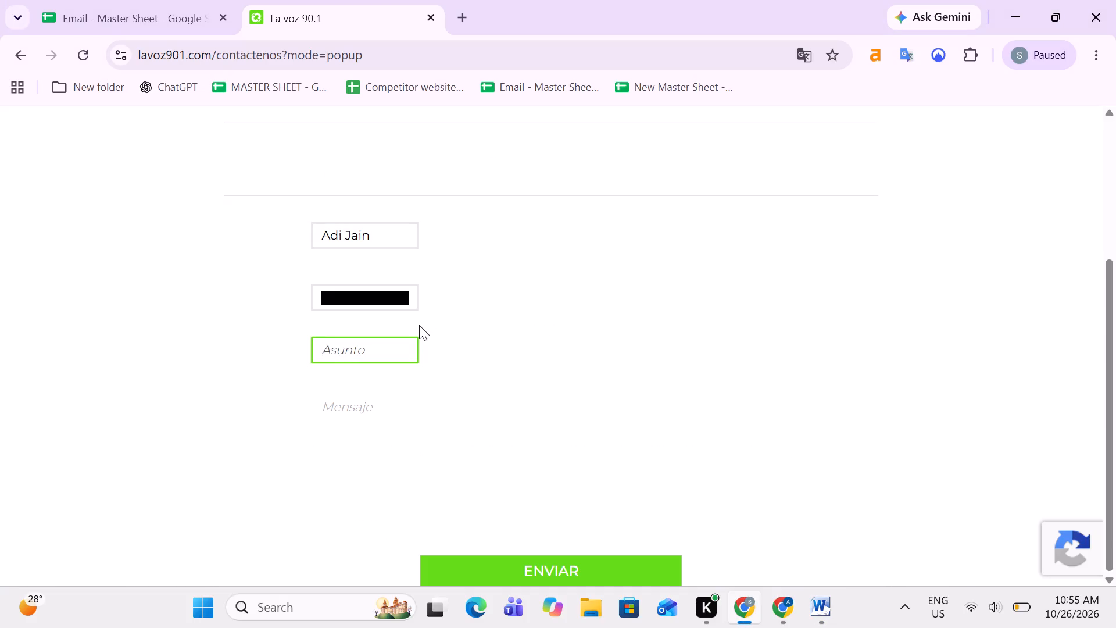
key("ctrl+v")
Copy the Spanish Template 15 text from "Buenas tardes" through "Muchas gracias," in Word into the contact form's Mensaje field.
left_click(388, 417)
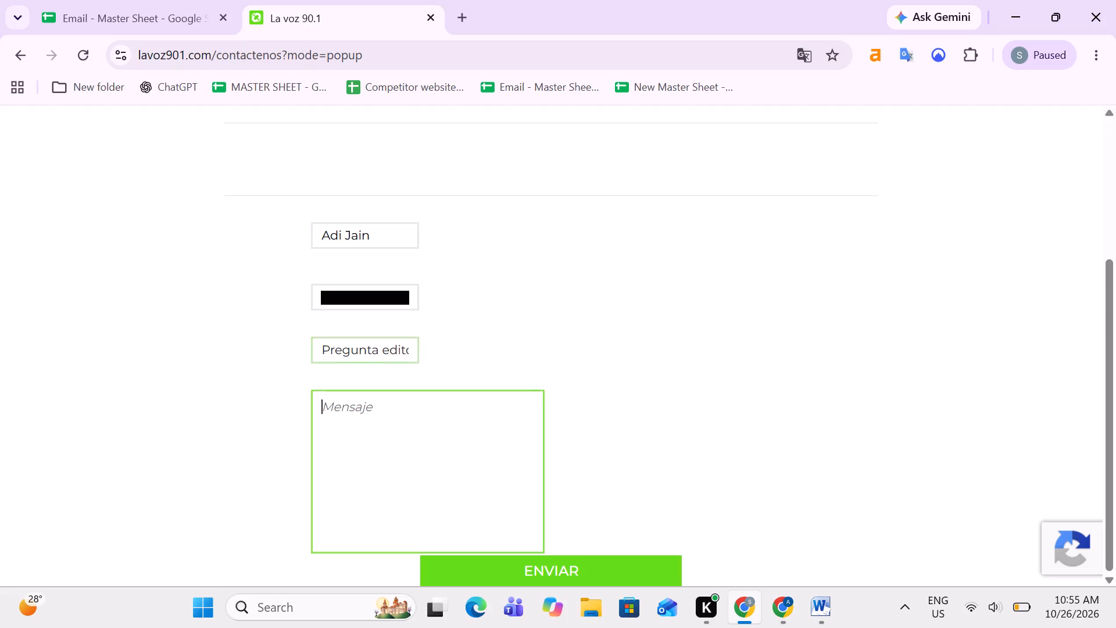
key("alt+Tab")
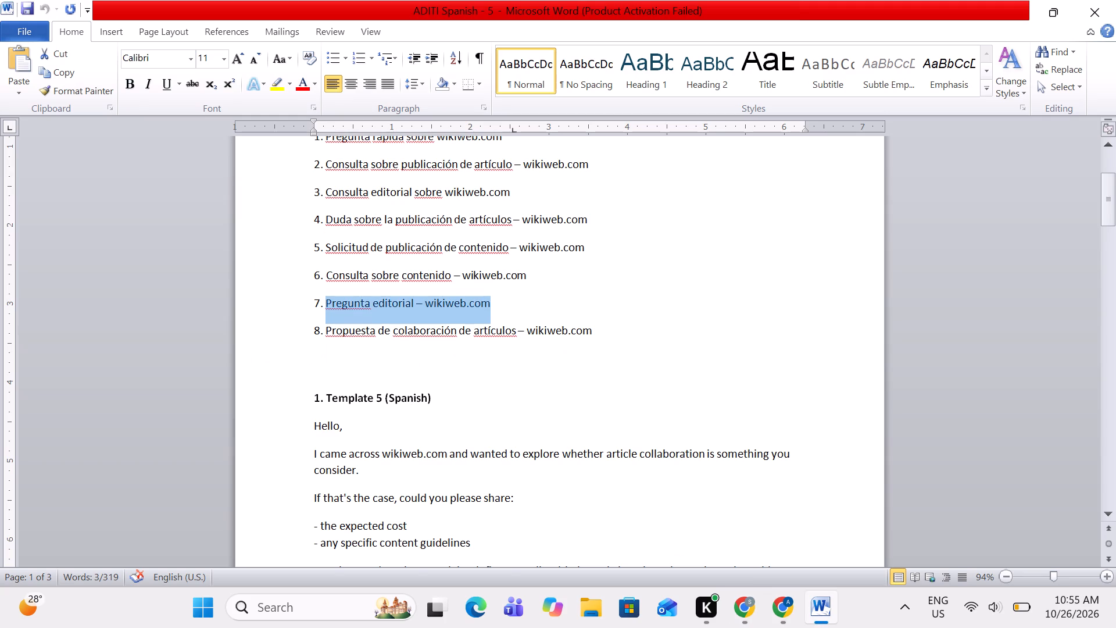
scroll(432, 362, "down", 5)
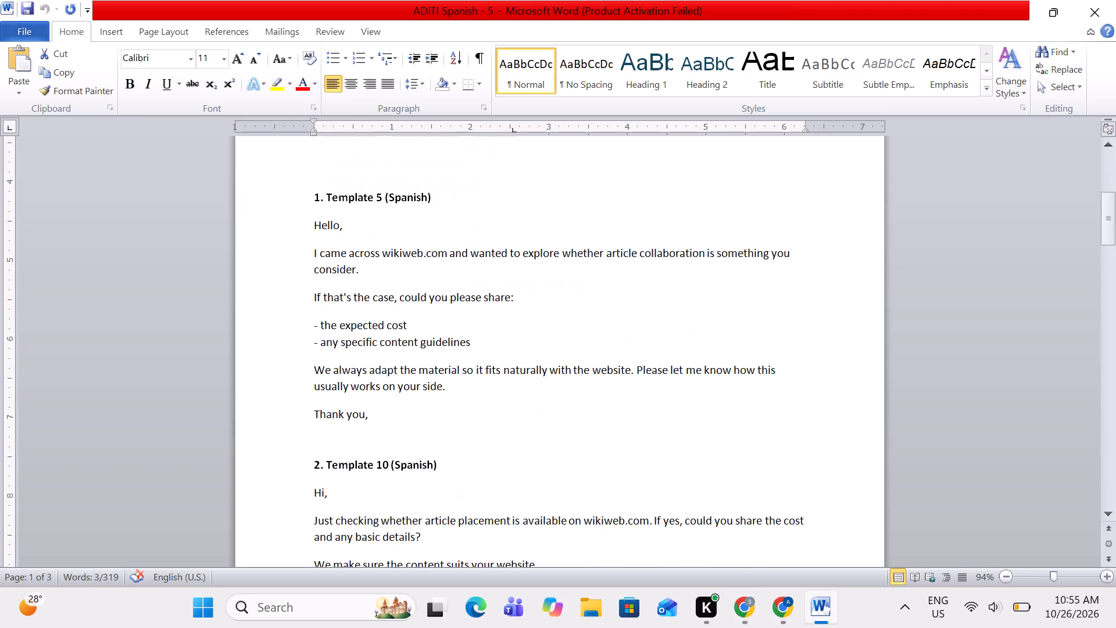
scroll(465, 457, "down", 17)
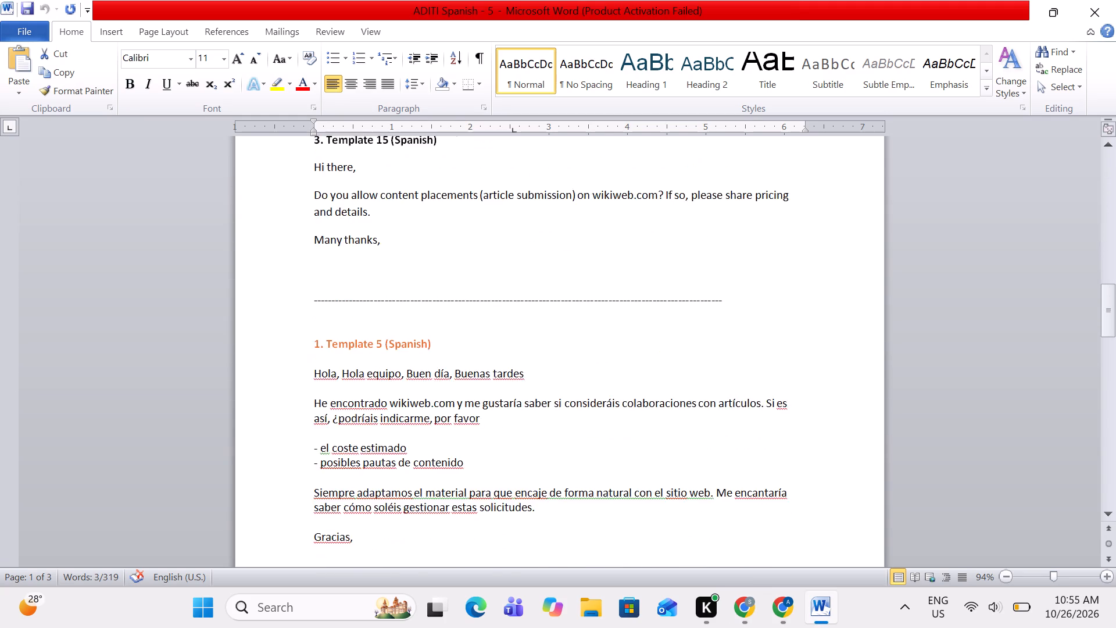
scroll(471, 418, "down", 4)
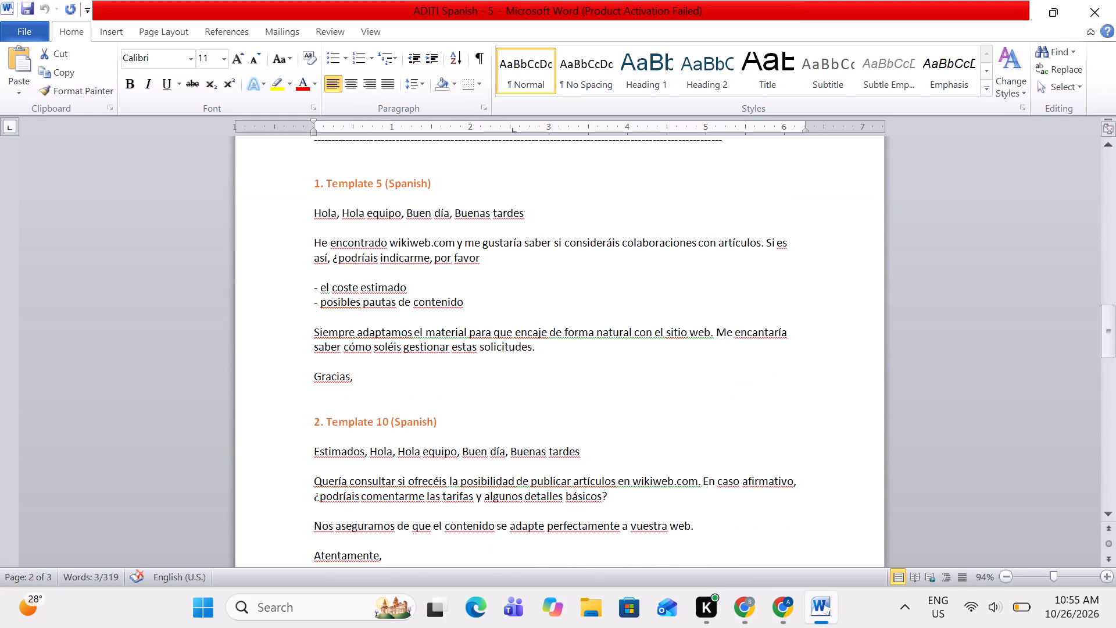
scroll(490, 444, "down", 7)
left_click(564, 363)
left_click_drag(564, 363, 577, 378)
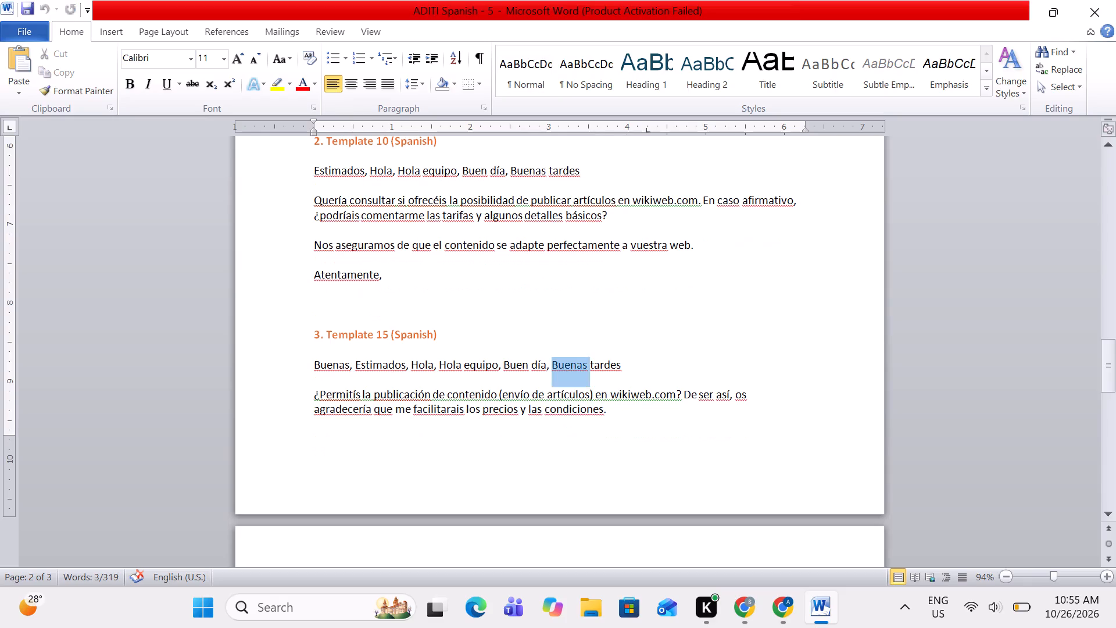
left_click_drag(577, 378, 592, 403)
scroll(563, 356, "down", 3)
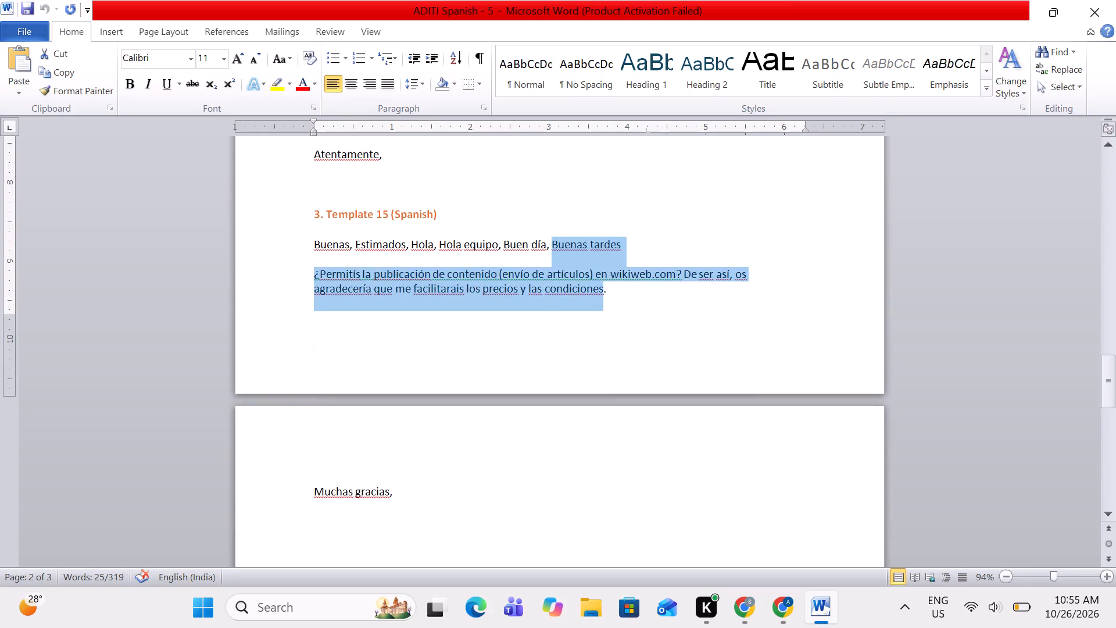
left_click(377, 489, "shift")
key("shift+Right")
key("ctrl+c")
key("ctrl+c")
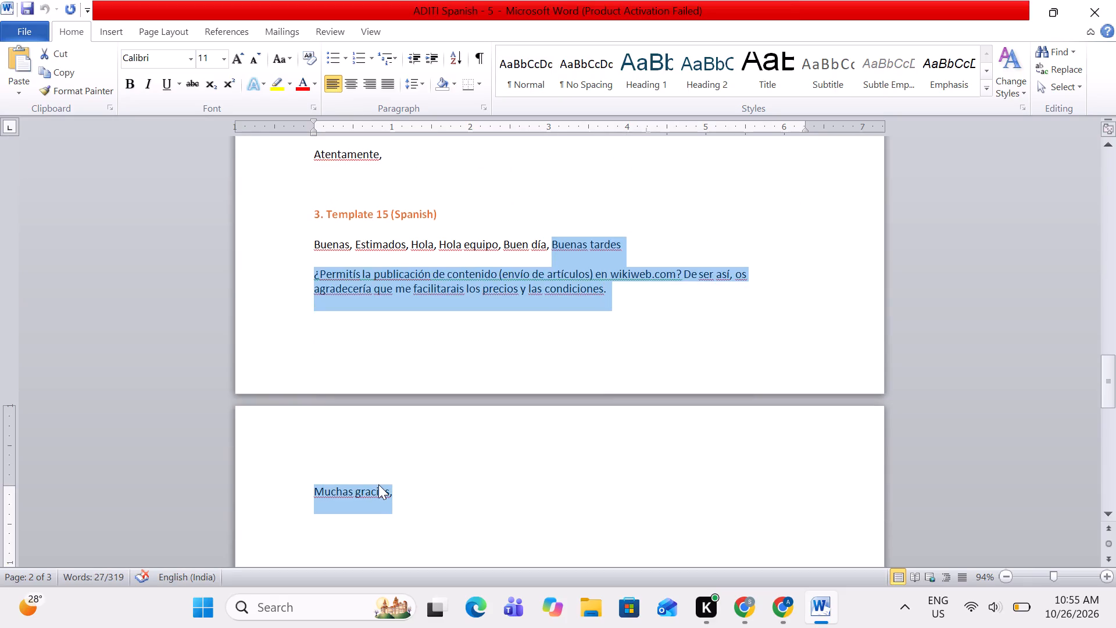
key("ctrl+c")
key("ctrl+c")
key("alt+Tab")
key("ctrl+v")
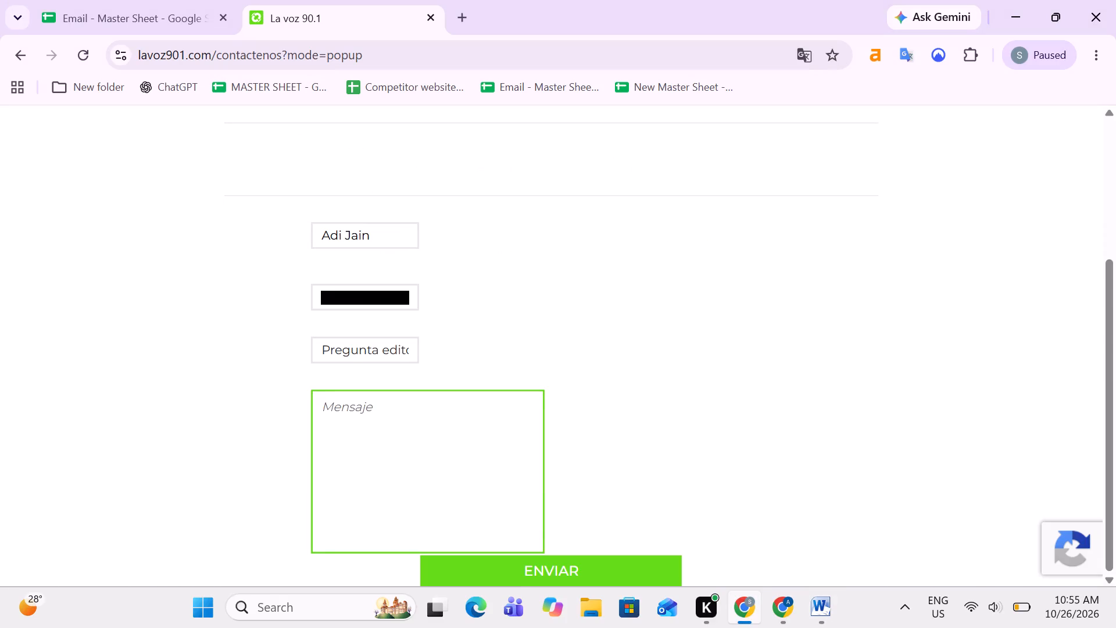
key("BackSpace")
Insert a blank line before "Muchas gracias," and another between "Buenas tardes" and the message paragraph.
key("Left")
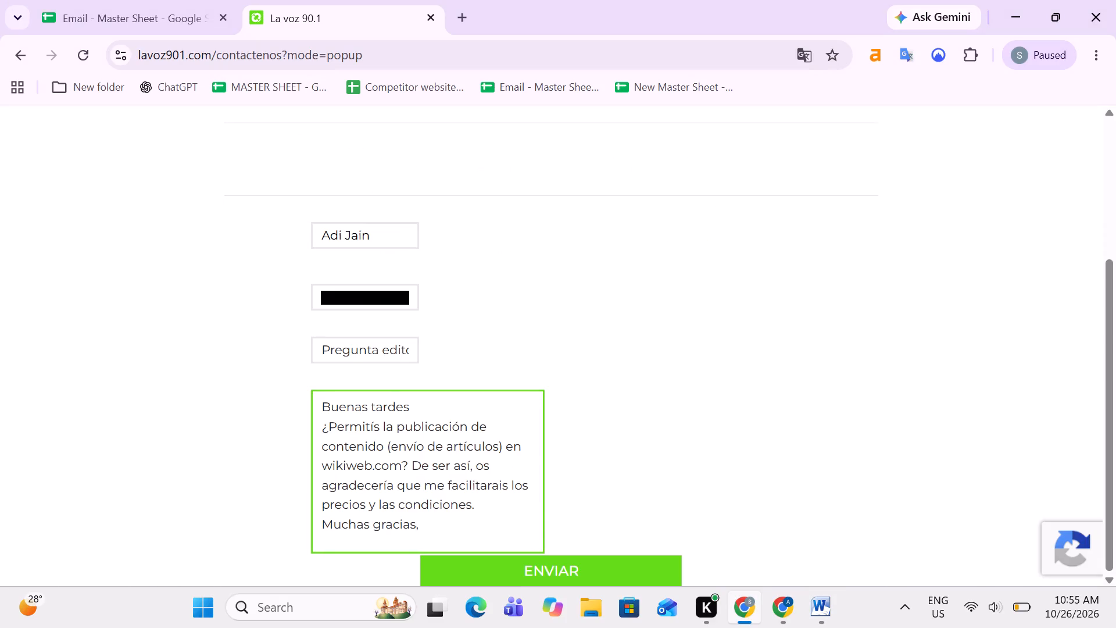
key("Left")
key("Left")
key("Left")
key("Left")
key("Left")
key("Left")
key("Left")
key("Left")
key("Left")
key("Left")
key("Left")
key("Left")
key("Left")
key("Left")
key("shift+Return")
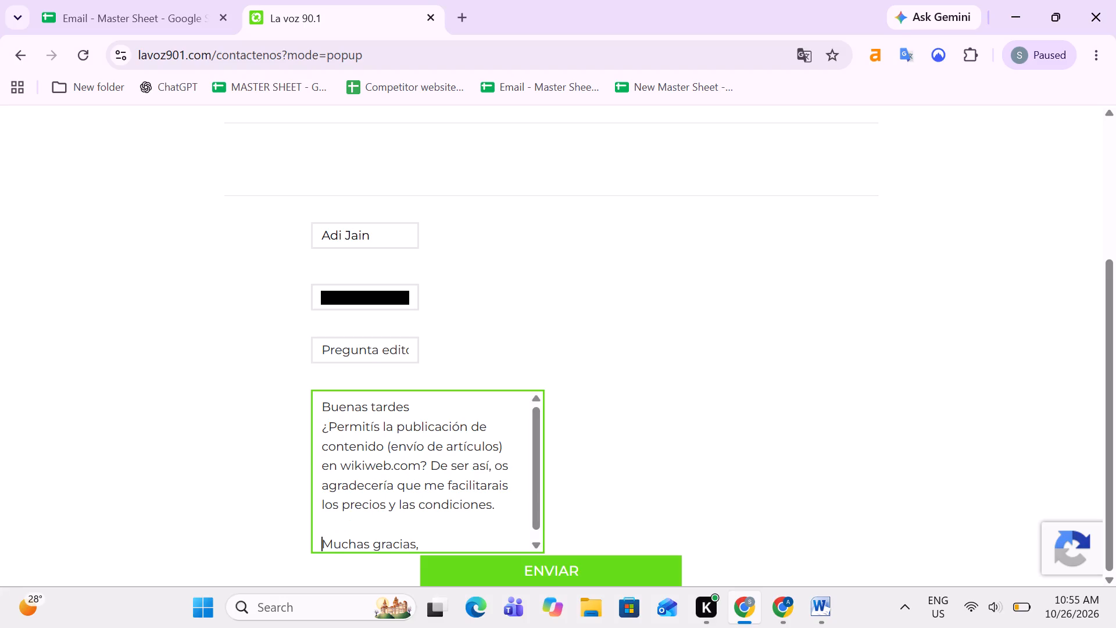
key("Up")
key("Up")
key("Up")
key("Up")
key("Up")
key("Up")
key("Up")
key("Down")
key("shift+Return")
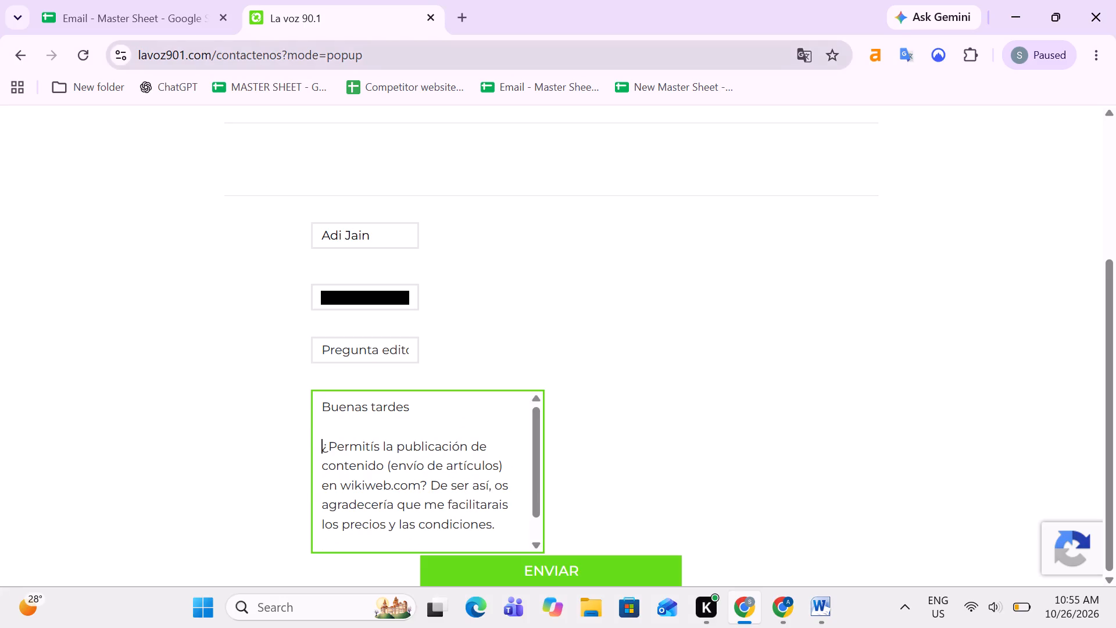
Copy the domain lavoz901.com from the page address and replace wikiweb.com with it in the Asunto field.
left_click(212, 45)
left_click_drag(212, 45, 221, 60)
key("ctrl+c")
key("ctrl+c")
key("ctrl+c")
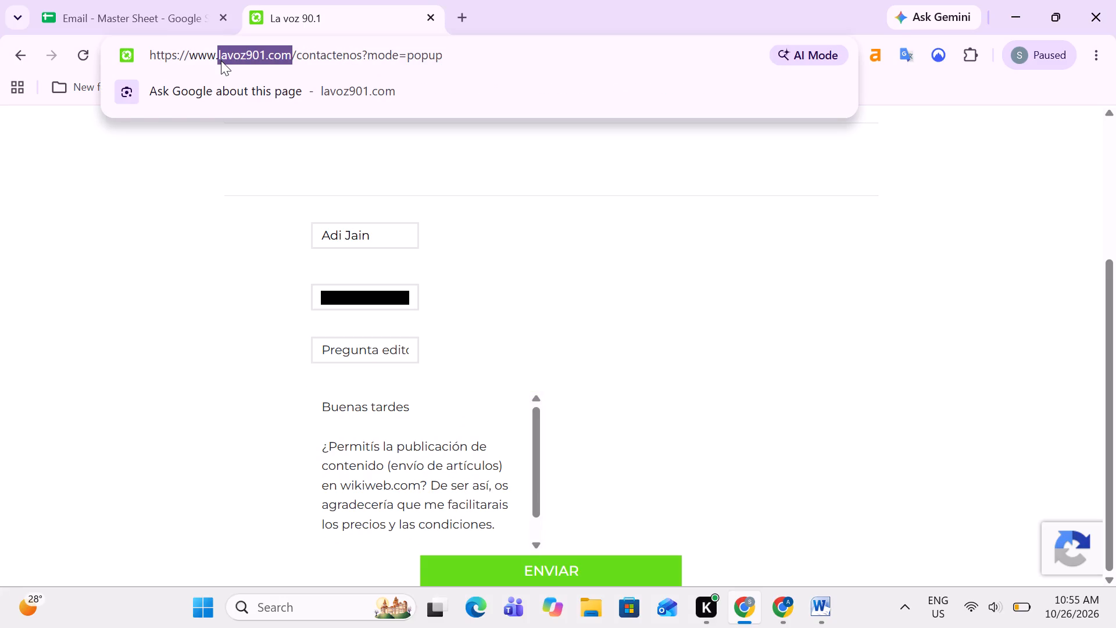
key("ctrl+c")
left_click(395, 344)
key("Right")
key("Right")
key("Right")
key("Right")
key("Right")
key("Right")
key("Right")
key("Right")
key("Right")
key("Right")
key("Right")
key("Right")
key("Right")
key("Right")
key("Right")
key("Right")
key("Right")
key("Right")
key("Right")
key("Right")
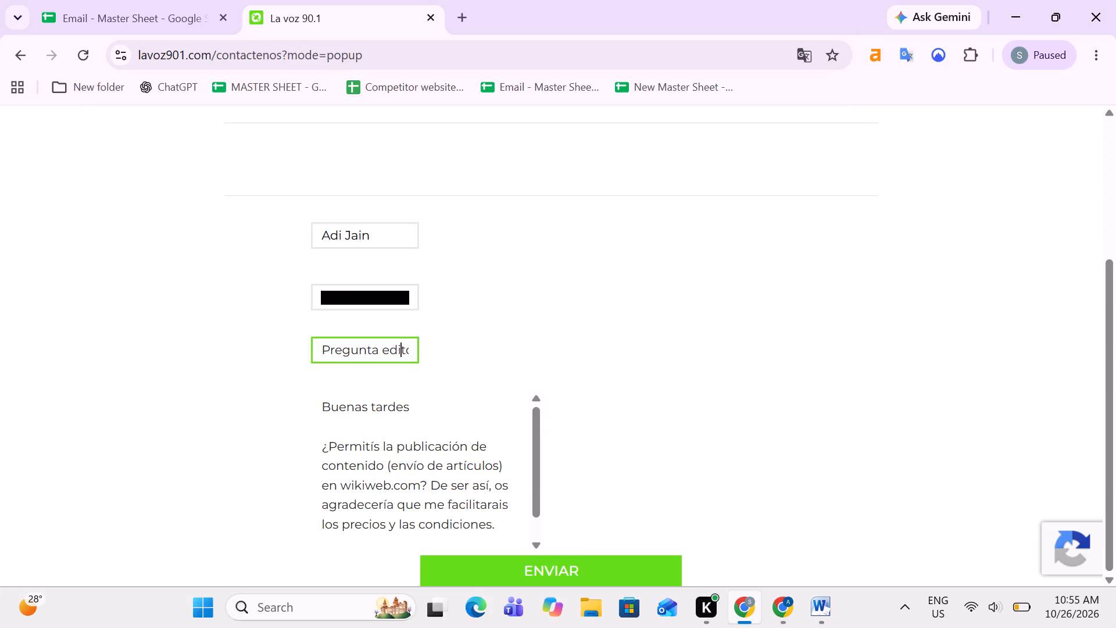
key("Left")
key("Left")
key("Left")
key("Left")
key("Left")
key("Left")
key("Left")
key("Left")
key("Left")
key("Left")
key("Left")
key("shift+Right")
key("shift+Right")
key("shift+Right")
key("shift+Right")
key("shift+Right")
key("shift+Right")
key("shift+Right")
key("shift+Right")
key("shift+Right")
key("shift+Right")
key("shift+Right")
key("shift+Right")
key("shift+Right")
key("shift+Right")
key("shift+Right")
key("shift+Right")
key("shift+Right")
key("shift+Right")
key("shift+Right")
key("shift+Right")
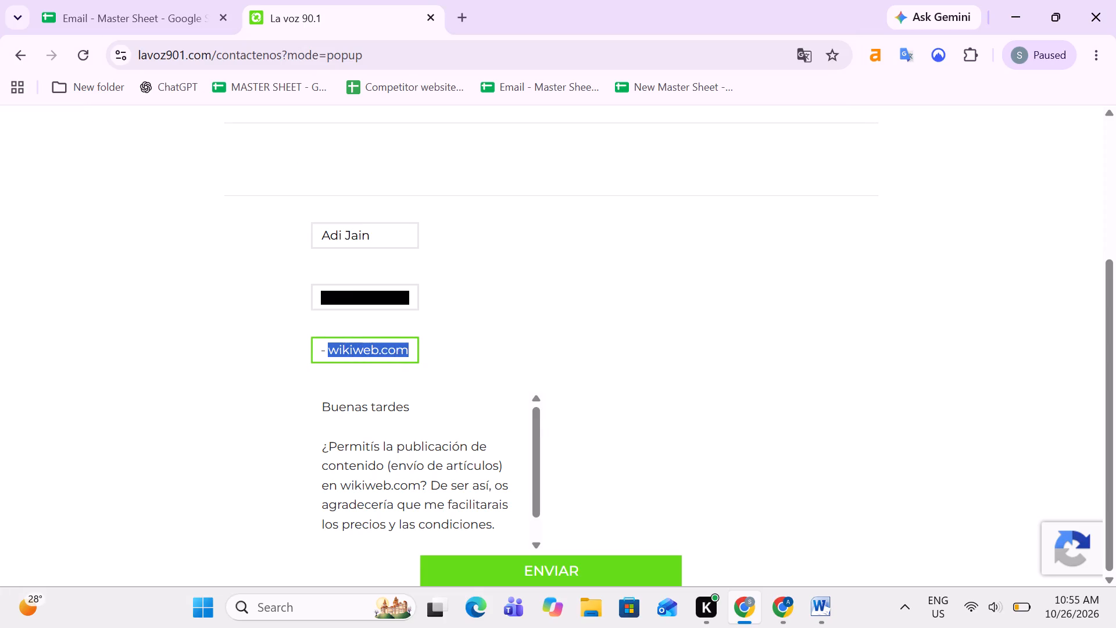
key("ctrl+v")
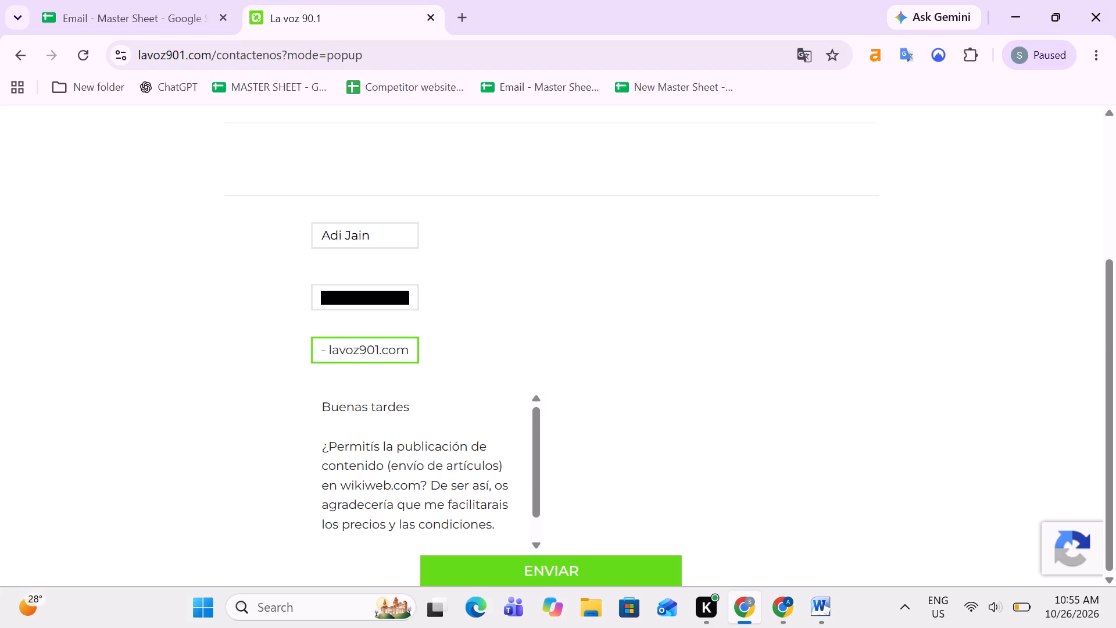
Replace wikiweb.com with lavoz901.com in the message text.
left_click(361, 484)
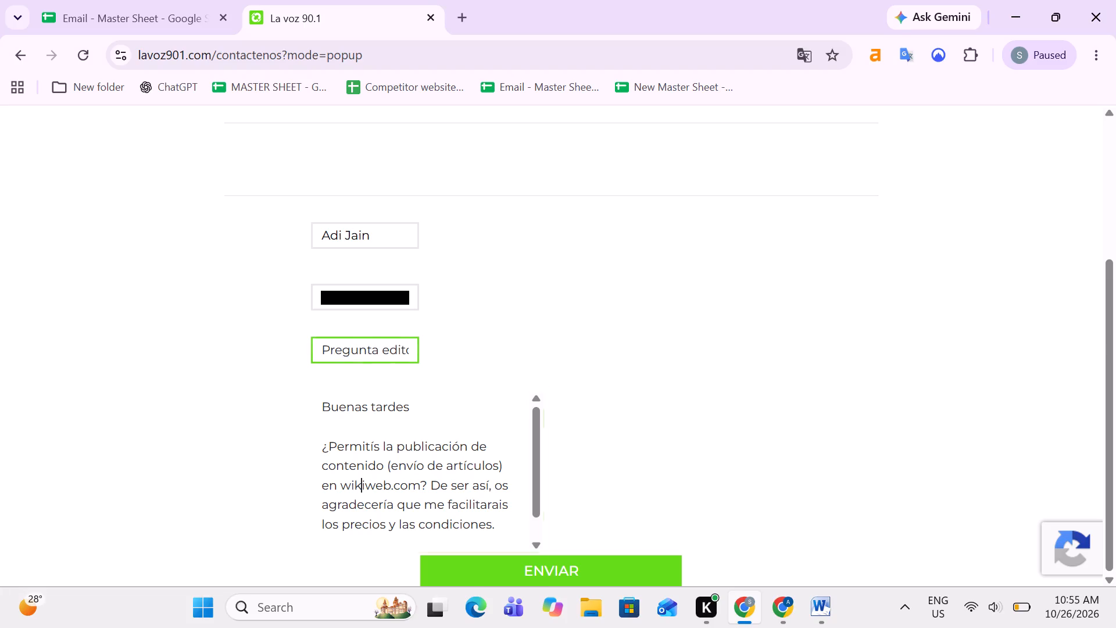
left_click_drag(361, 484, 398, 481)
key("ctrl+v")
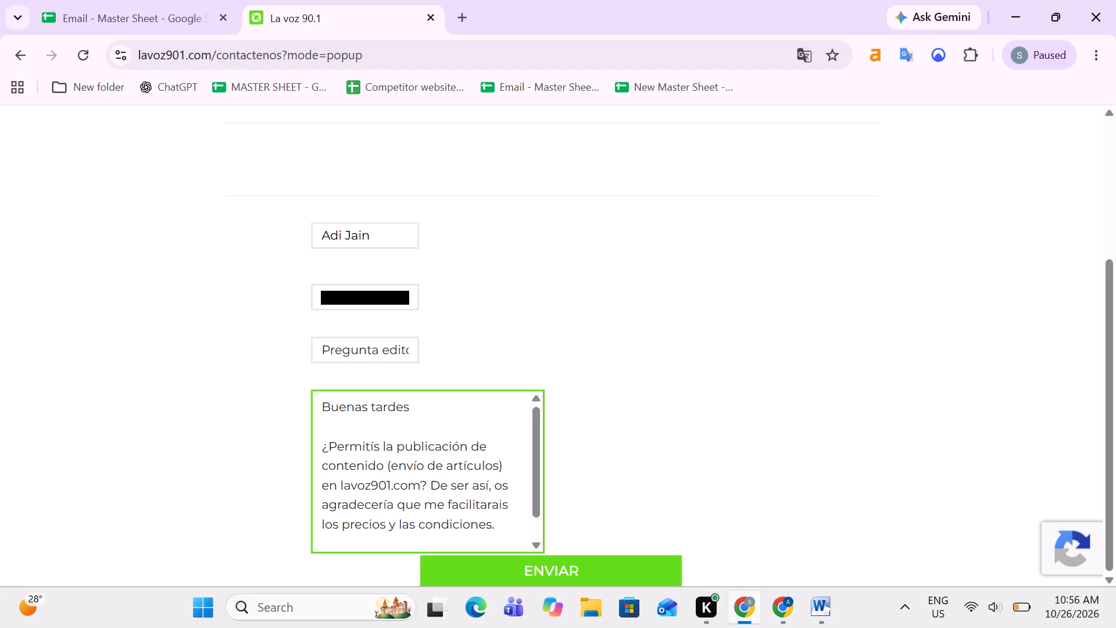
Review the message down to its closing and the full subject line through to its end.
scroll(378, 477, "up", 4)
scroll(396, 443, "down", 9)
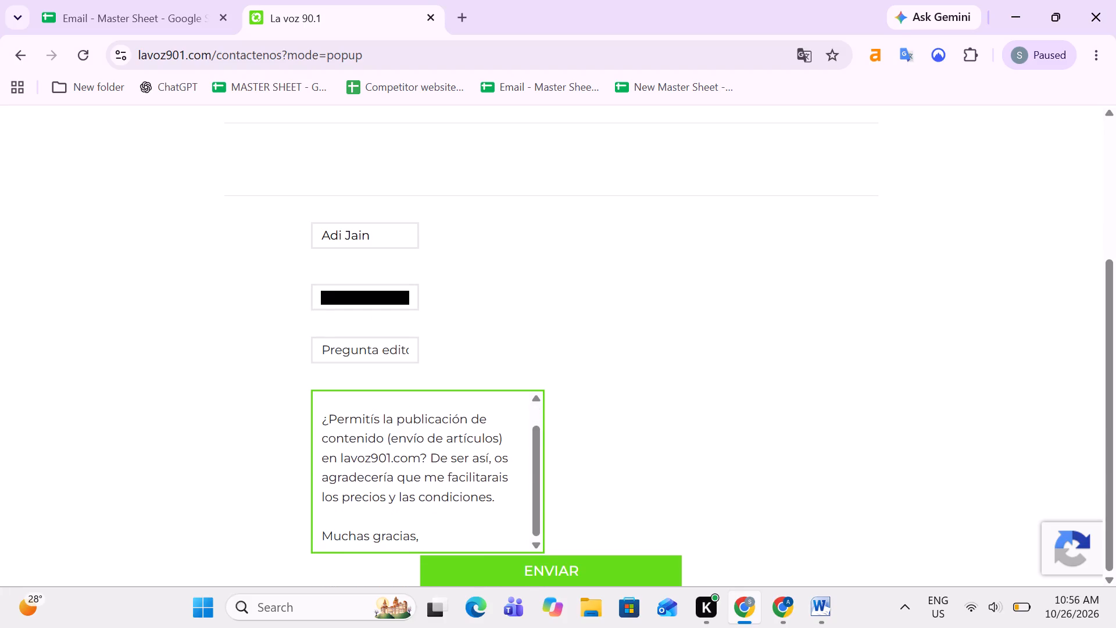
scroll(564, 391, "down", 4)
scroll(578, 465, "down", 4)
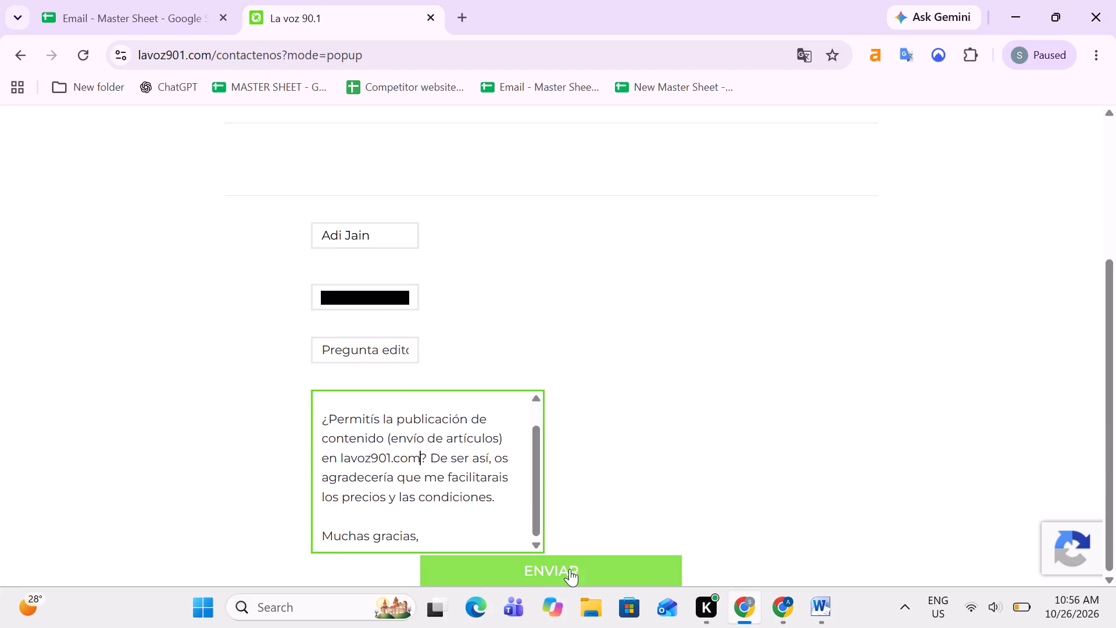
left_click(389, 344)
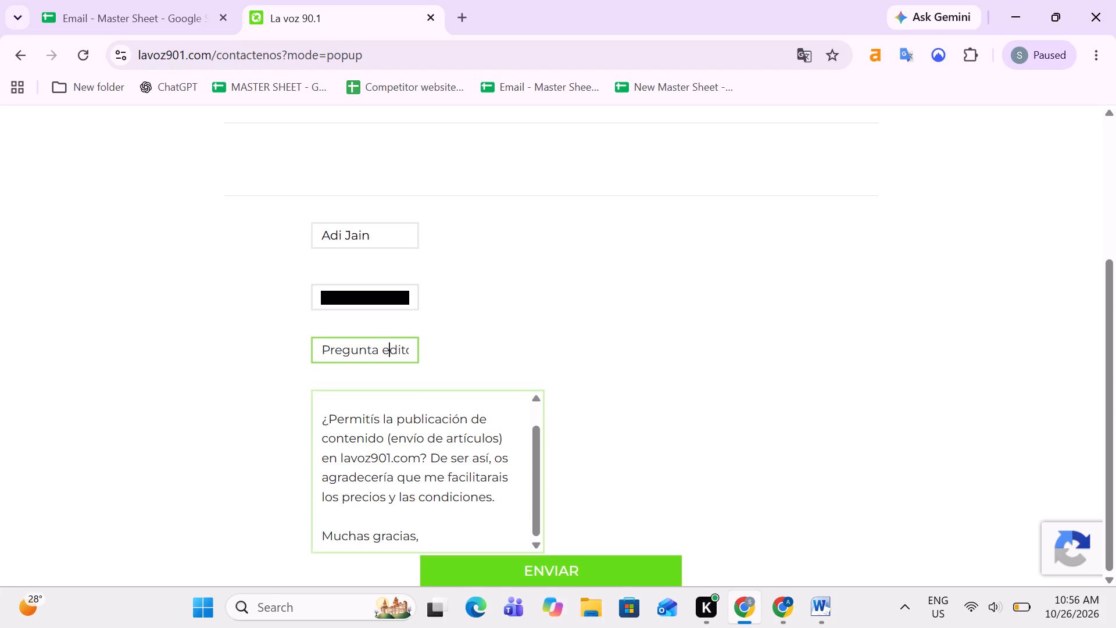
key("Right")
key("Right")
key("Right")
key("Right")
key("Right")
key("Right")
key("Right")
key("Right")
key("Right")
key("Right")
key("Right")
key("Right")
key("Right")
key("Right")
key("Right")
key("Right")
key("Right")
key("Right")
key("Right")
key("Right")
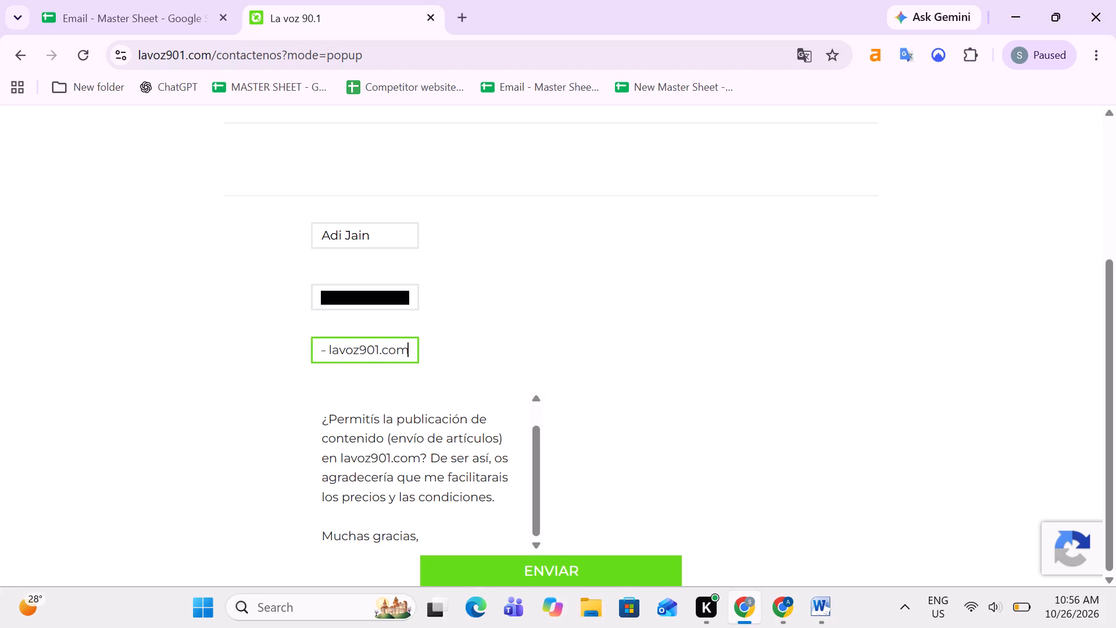
Submit the completed lavoz901.com contact form and check the reloaded page.
scroll(734, 434, "down", 5)
left_click(559, 571)
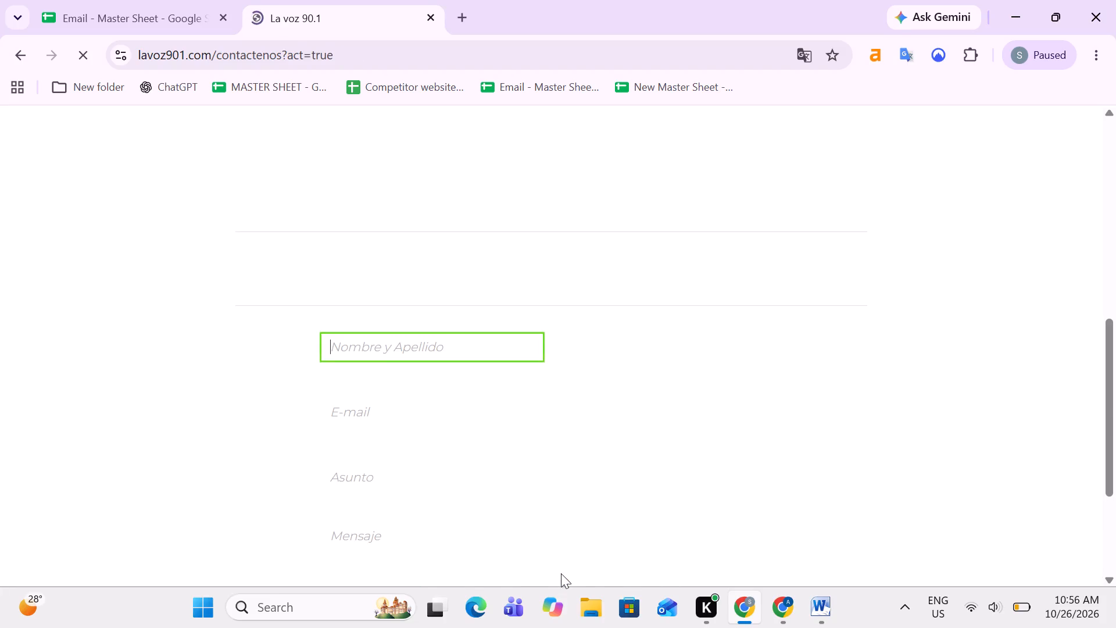
scroll(392, 492, "down", 6)
scroll(473, 444, "down", 4)
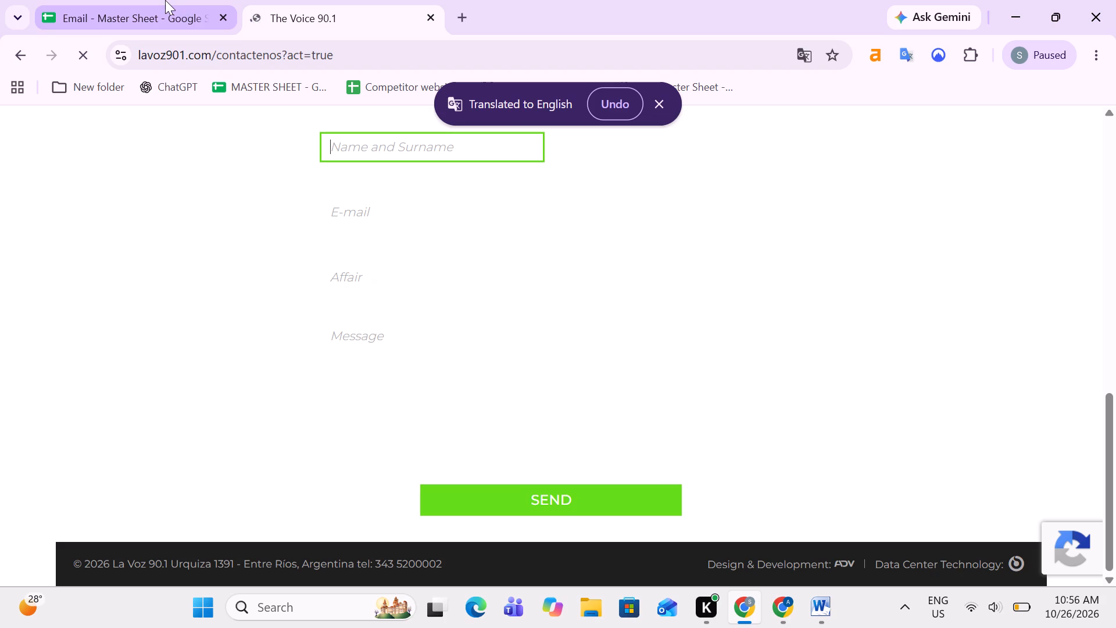
Return to the ES, MX, AR sheet of Email - Master Sheet and set the lavoz901.com row's Status to Done.
left_click(165, 0)
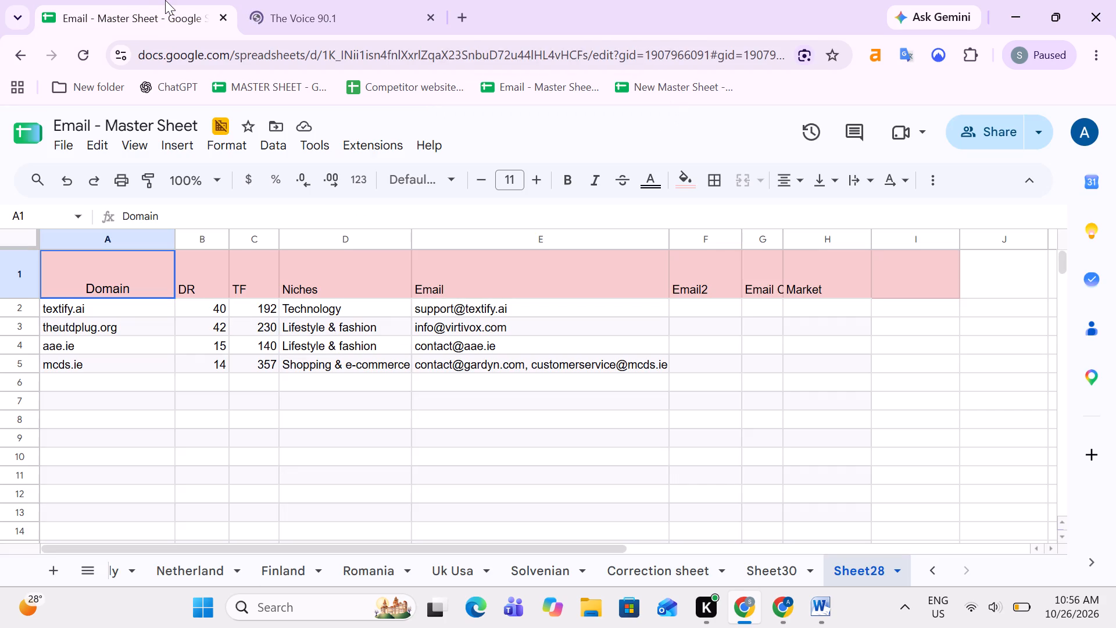
left_click(936, 565)
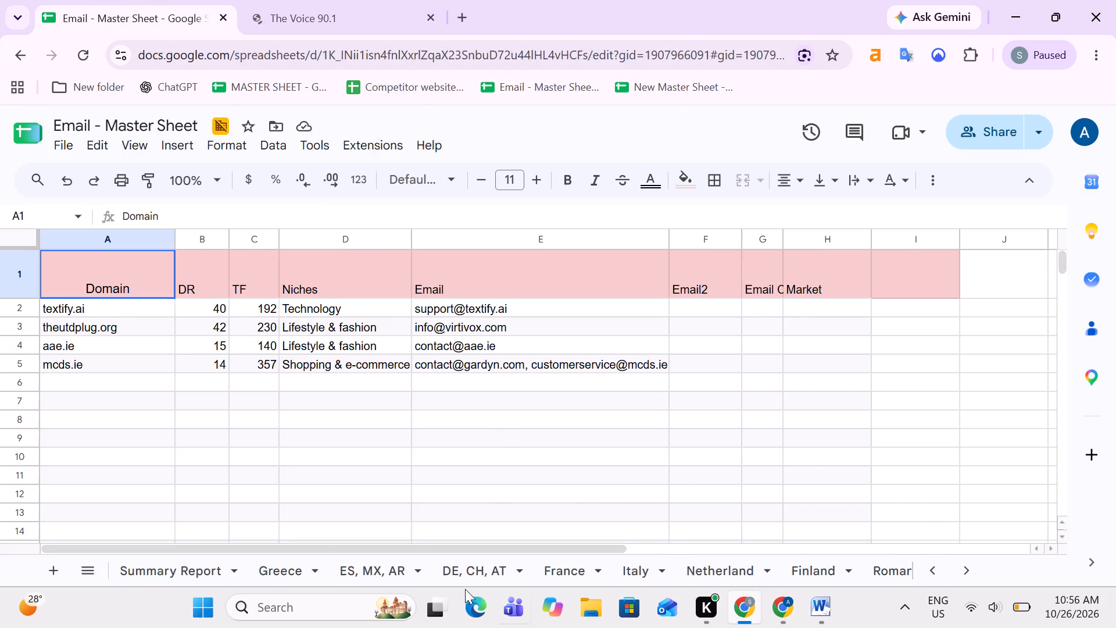
left_click(362, 570)
key("Right")
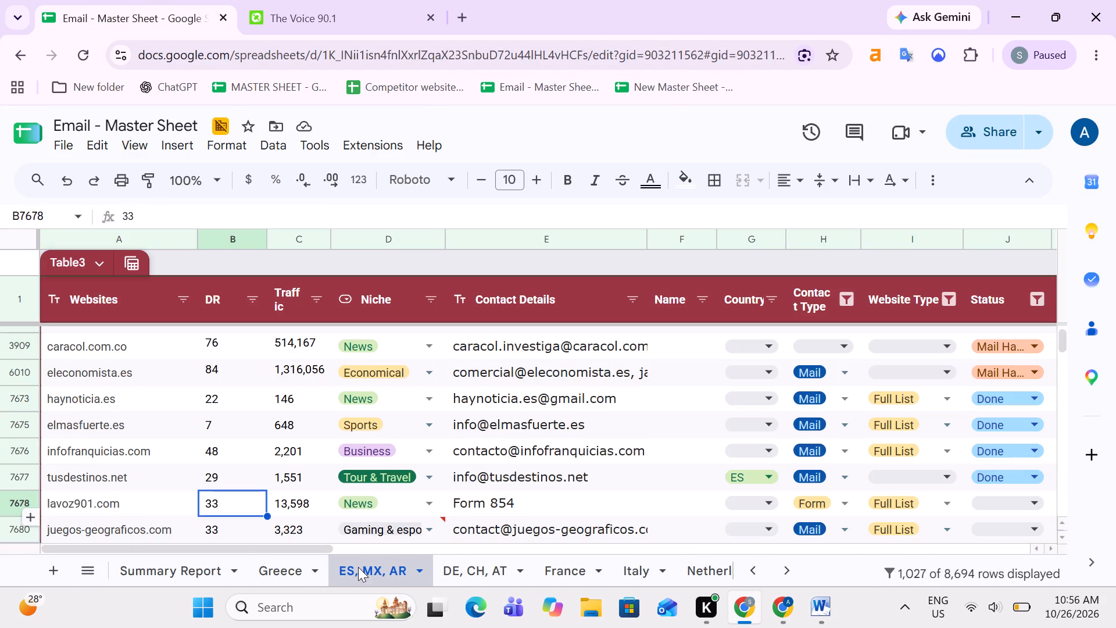
key("Right")
key("Right")
key("Right")
key("Right")
key("Right")
key("Right")
key("Right")
key("Right")
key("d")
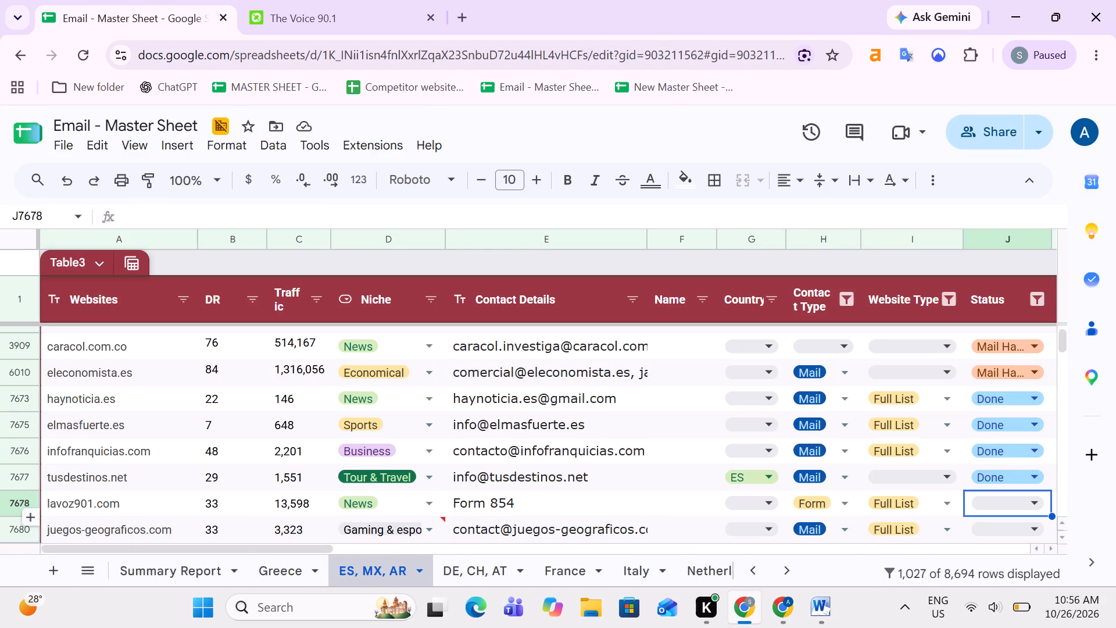
key("Down")
key("Return")
key("Up")
key("Right")
key("Right")
key("Right")
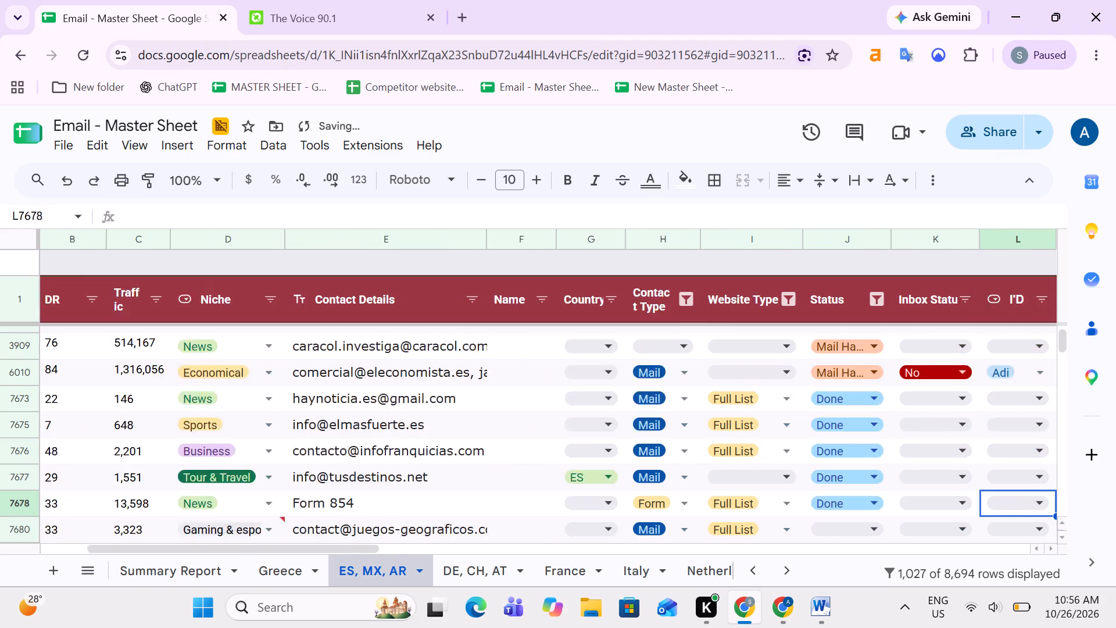
Copy the full contact e-mail address from the Contact Details cell of the juegos-geograficos.com row.
key("Left")
key("Left")
key("Left")
key("Left")
key("Left")
key("Left")
key("Left")
key("Left")
key("Left")
key("Left")
key("Left")
key("Left")
key("Left")
key("Left")
key("Left")
key("Left")
key("Left")
key("Left")
key("Left")
key("Down")
key("Right")
key("Right")
key("Right")
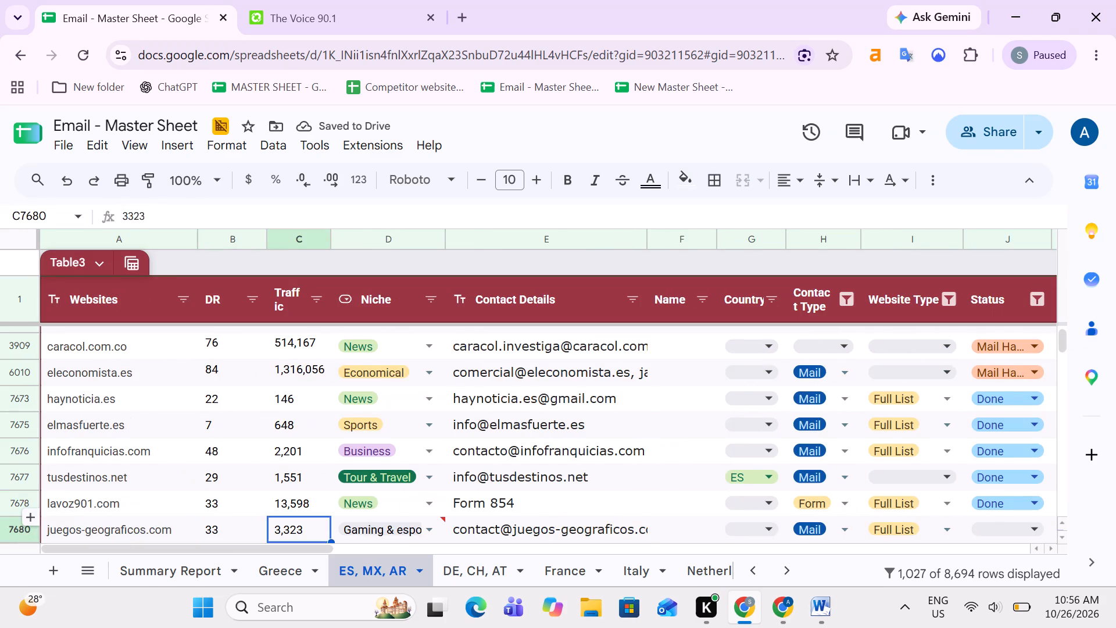
key("Right")
triple_click(248, 214)
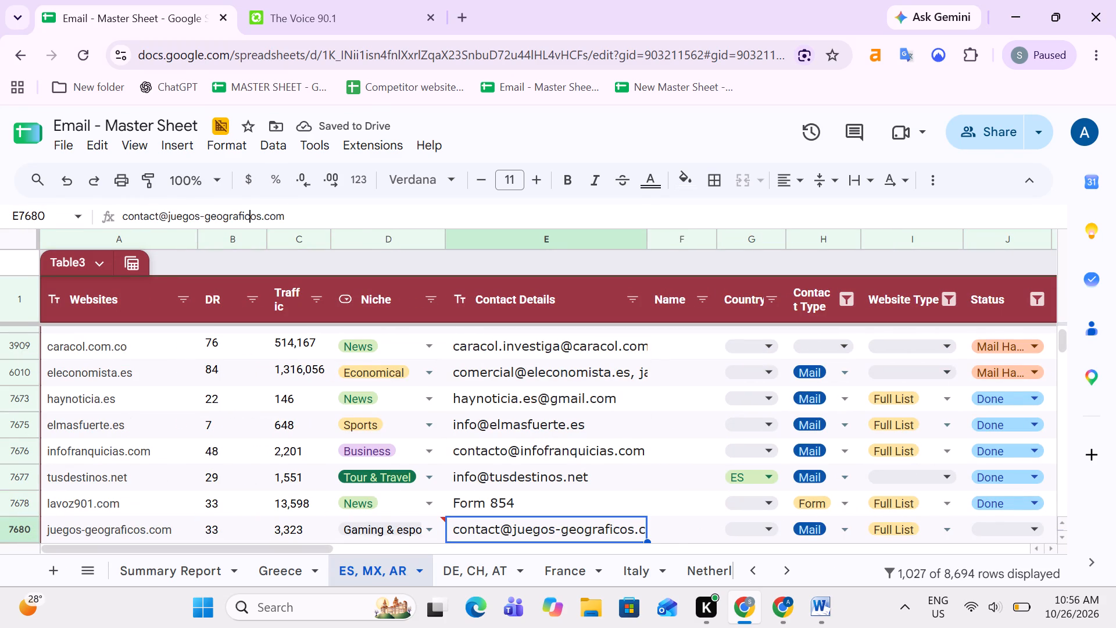
key("ctrl+c")
key("ctrl+c")
key("ctrl+c")
key("ctrl+c")
key("ctrl+c")
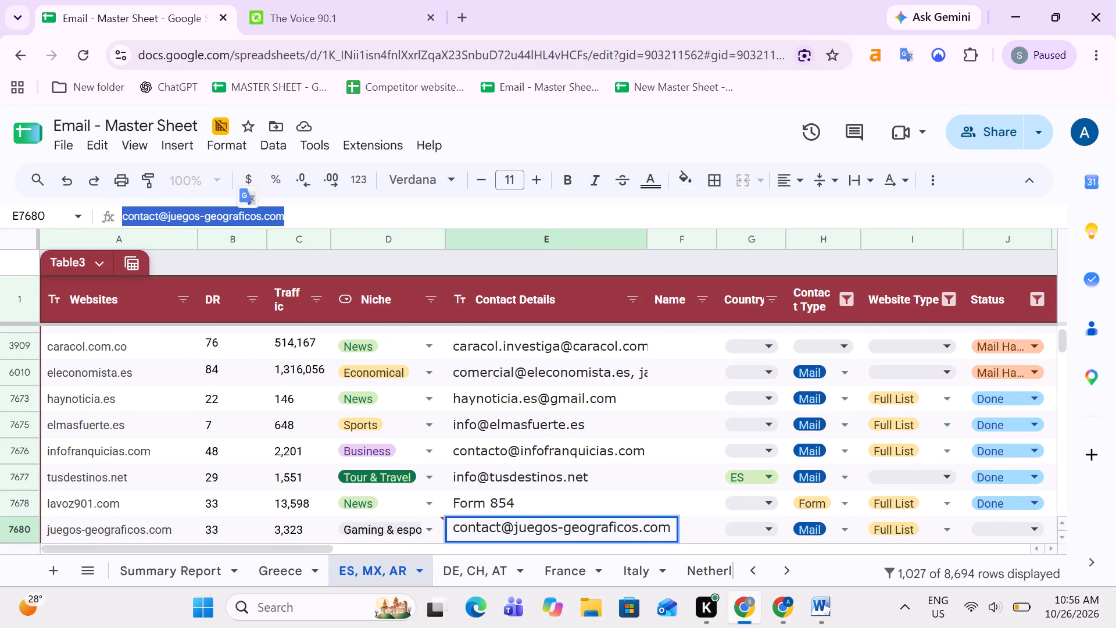
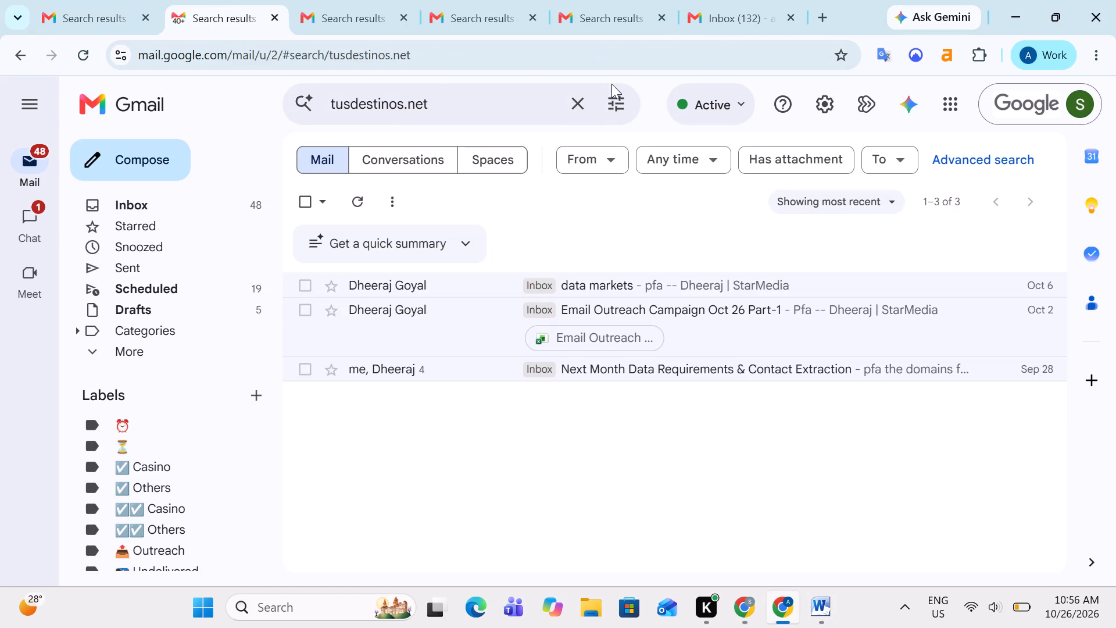
Search the second and third open Gmail accounts for the copied juegos-geograficos.com contact address, replacing the tusdestinos.net query.
left_click(581, 111)
key("ctrl+v")
key("Return")
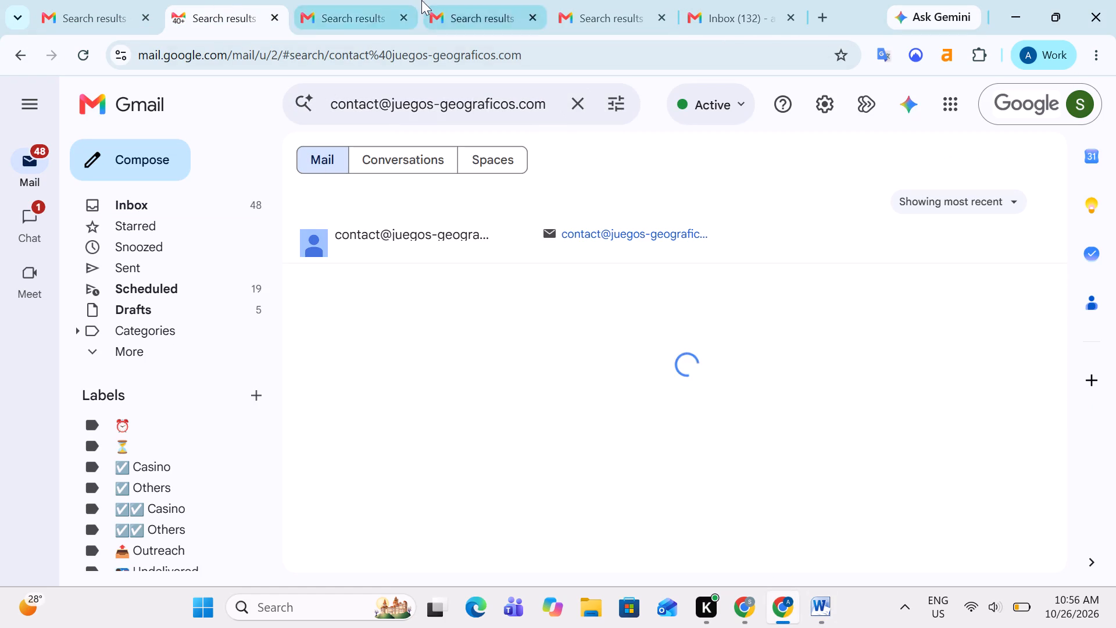
left_click(349, 0)
left_click(556, 100)
key("ctrl+v")
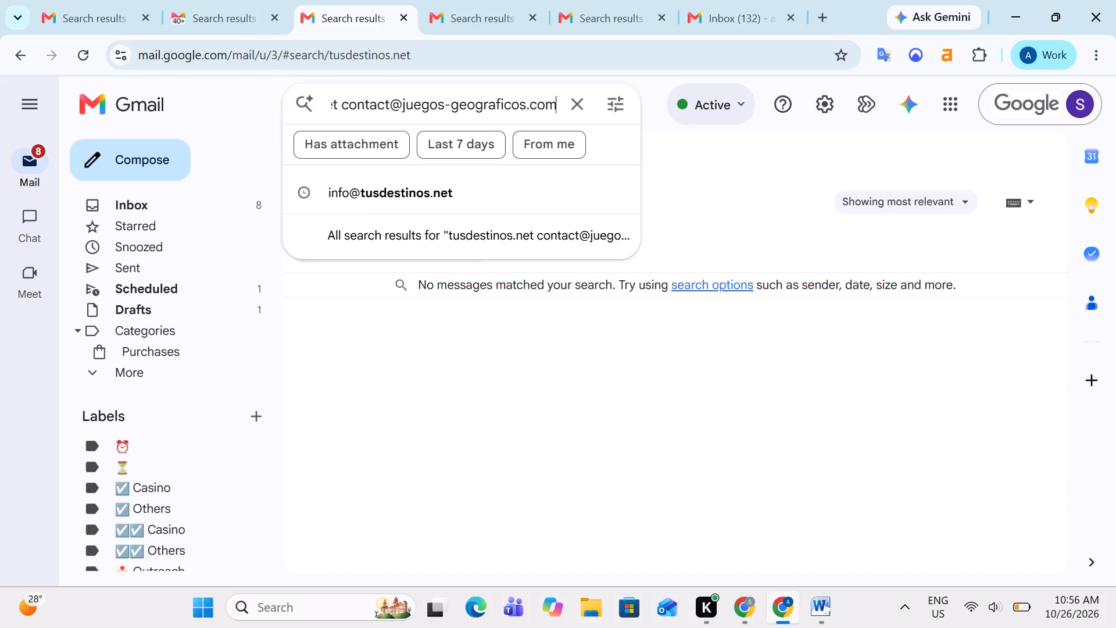
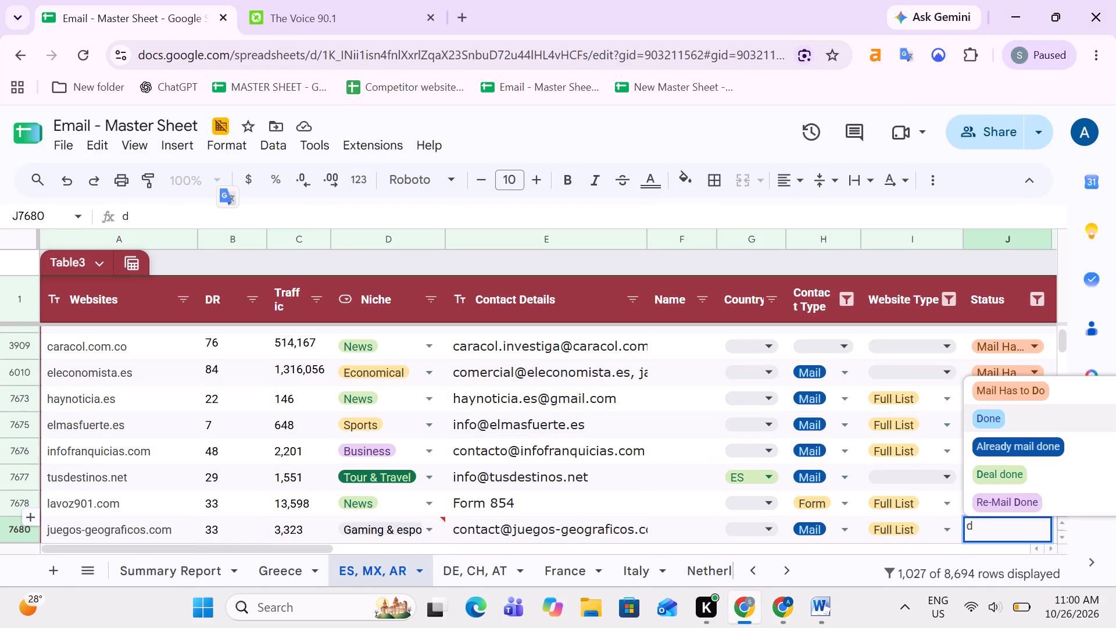
Set the Status of the juegos-geograficos.com row to Done.
key("Return")
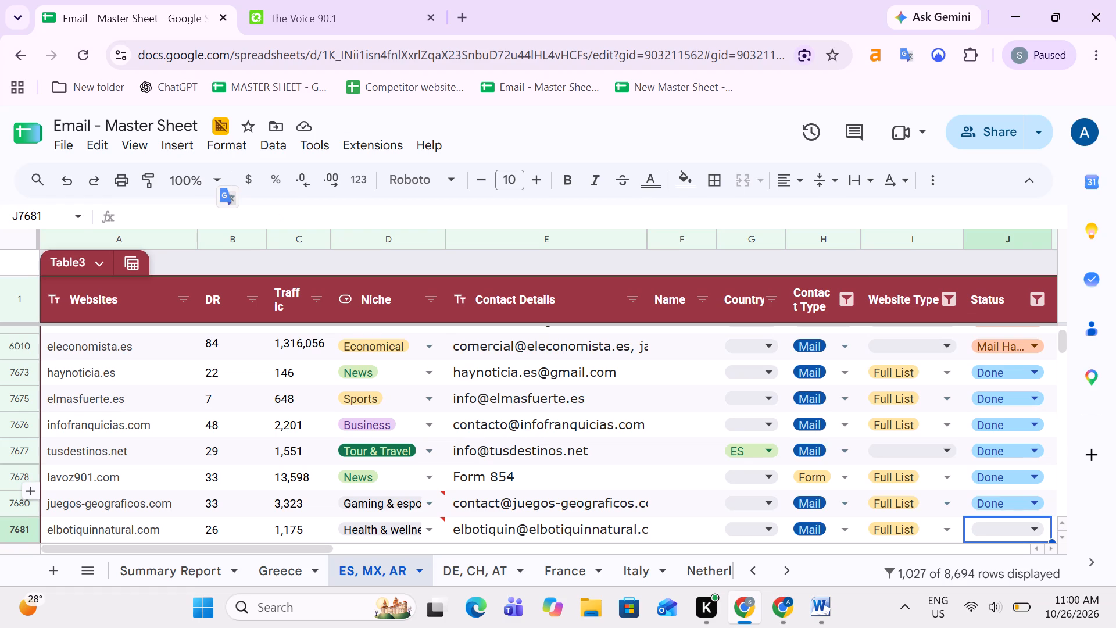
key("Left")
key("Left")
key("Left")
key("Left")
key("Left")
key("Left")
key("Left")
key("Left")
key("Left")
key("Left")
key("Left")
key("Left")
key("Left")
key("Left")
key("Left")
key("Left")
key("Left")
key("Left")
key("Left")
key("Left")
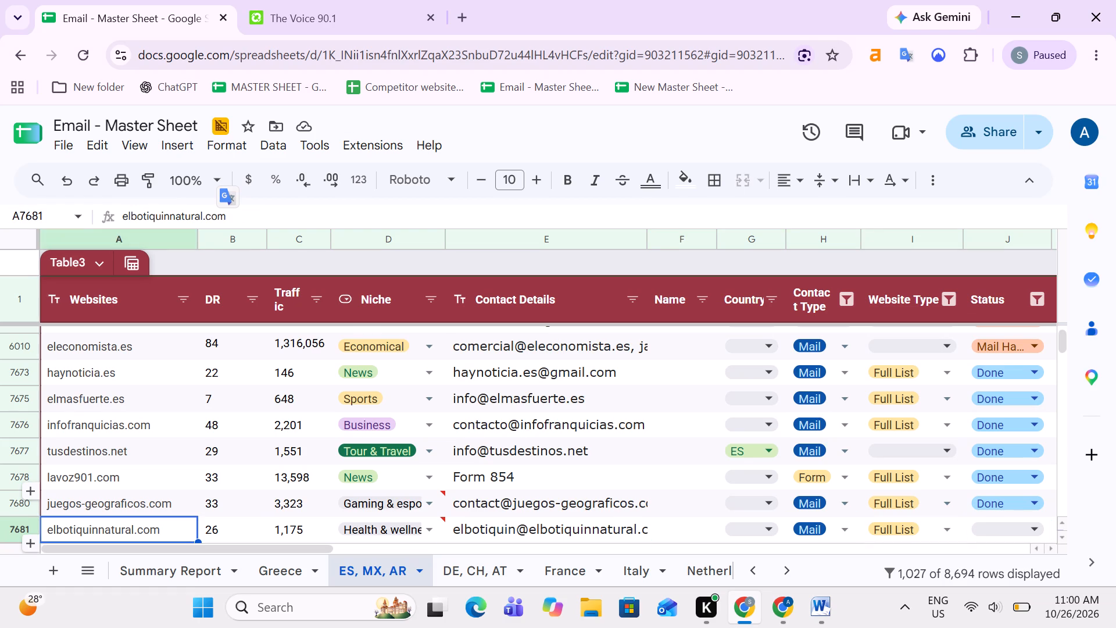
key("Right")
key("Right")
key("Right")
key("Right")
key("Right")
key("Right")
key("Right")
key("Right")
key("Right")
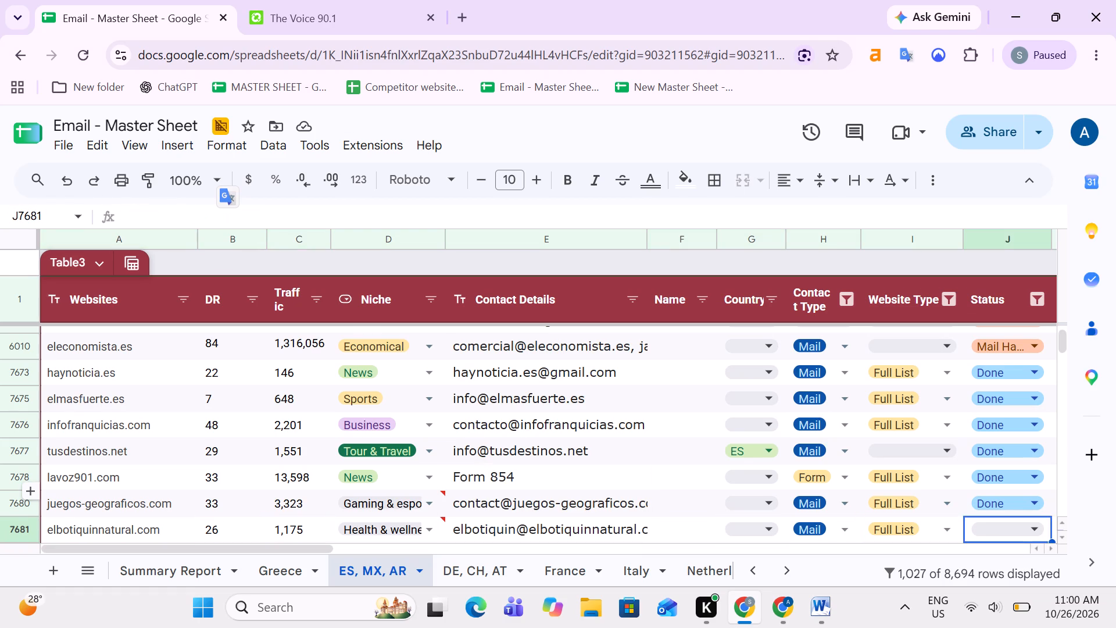
Change the Niche of the juegos-geograficos.com row to Gaming.
key("Up")
key("Left")
key("Left")
key("Left")
key("Left")
key("Left")
key("Left")
key("Left")
key("Left")
key("Left")
key("Left")
key("Left")
key("Left")
key("Left")
key("Left")
key("Left")
key("Left")
key("Right")
key("Right")
key("Right")
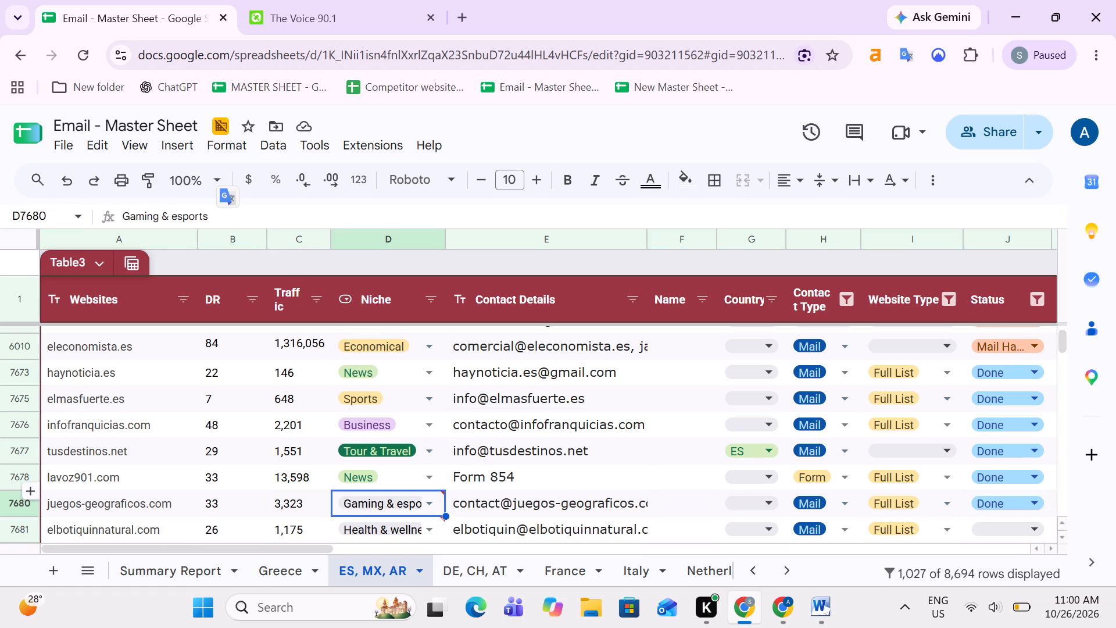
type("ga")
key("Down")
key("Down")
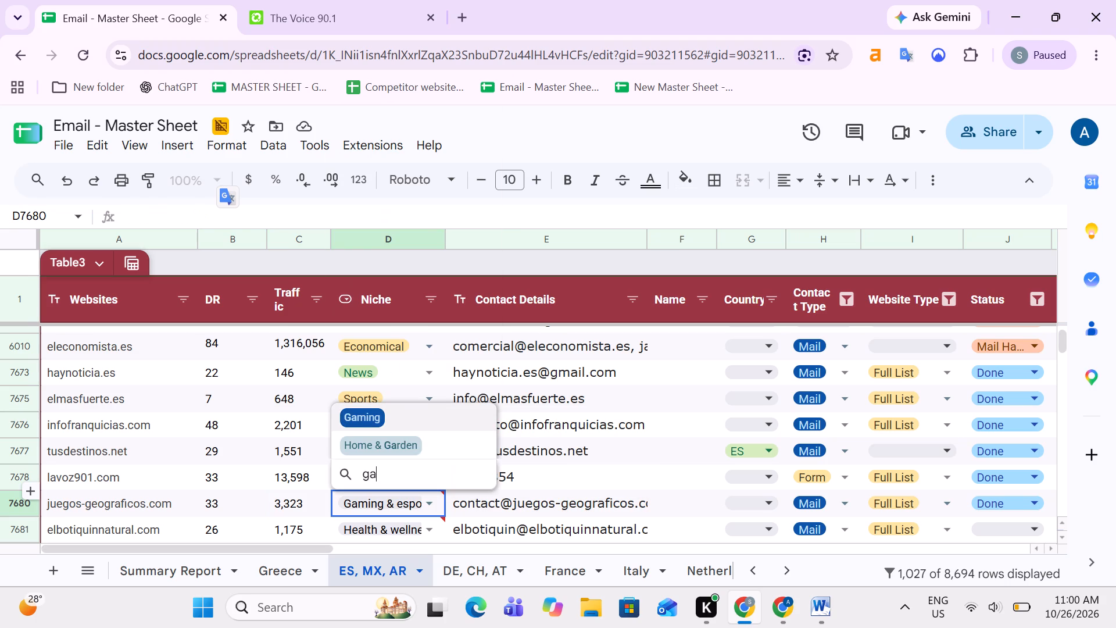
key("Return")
Copy the contact e-mail address from the Contact Details of the elbotiquinnatural.com row.
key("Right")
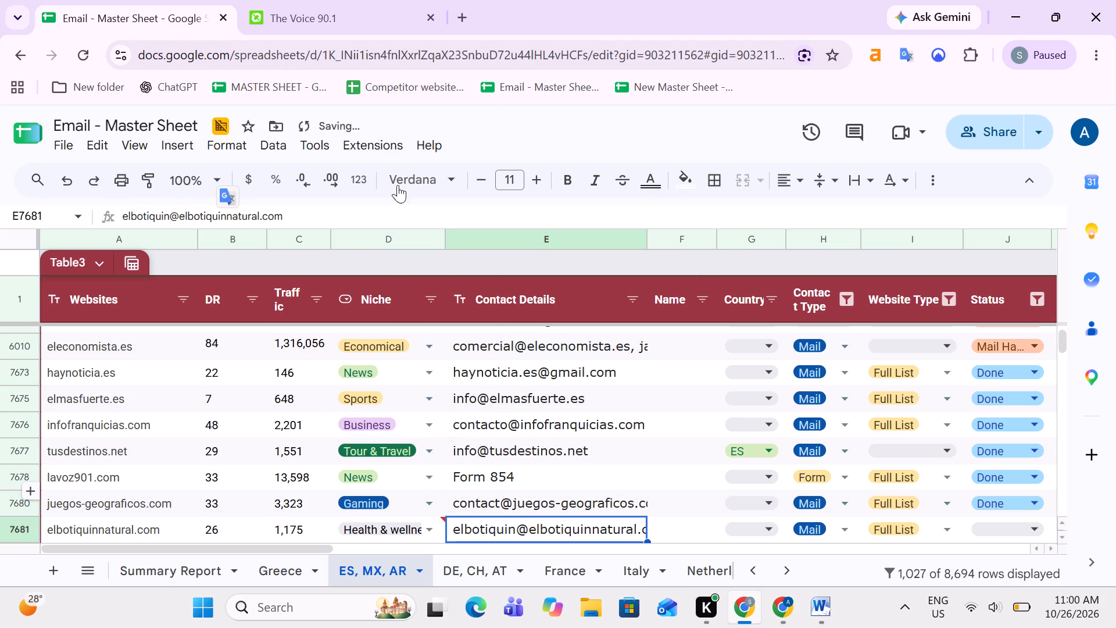
triple_click(206, 218)
key("ctrl+c")
key("ctrl+c")
key("ctrl+c")
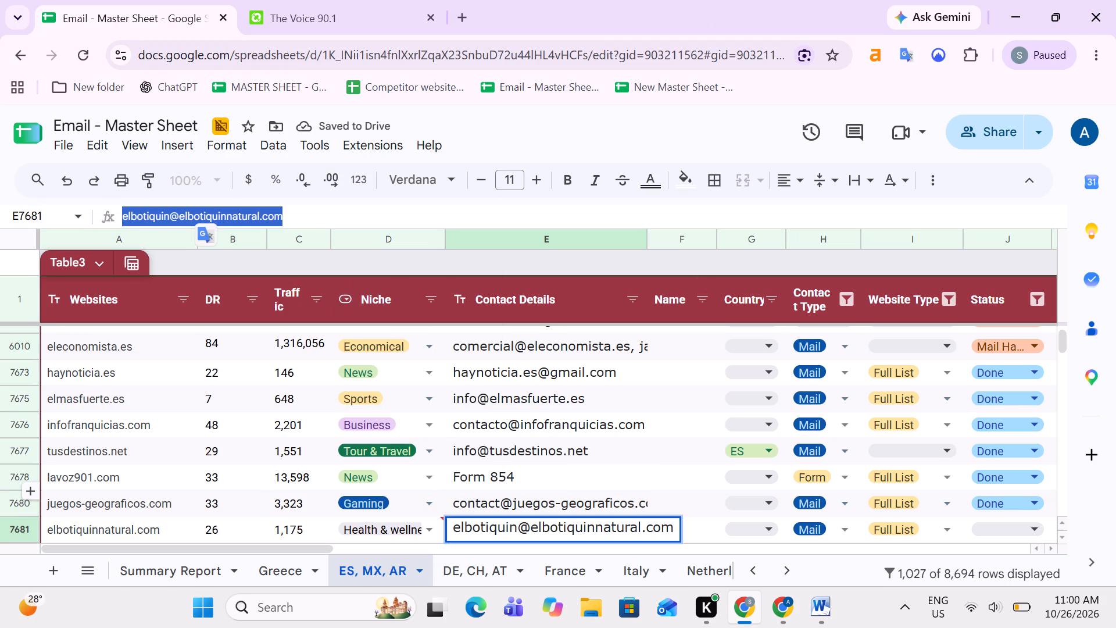
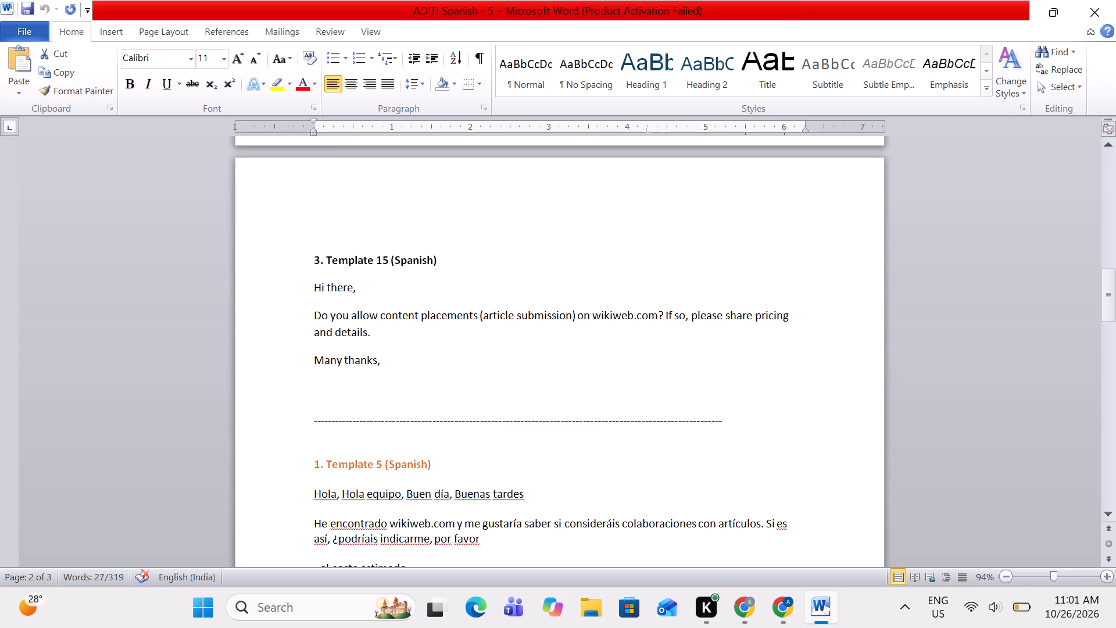
Switch from the Spanish templates document in Word back to the previously used window.
key("alt+Tab")
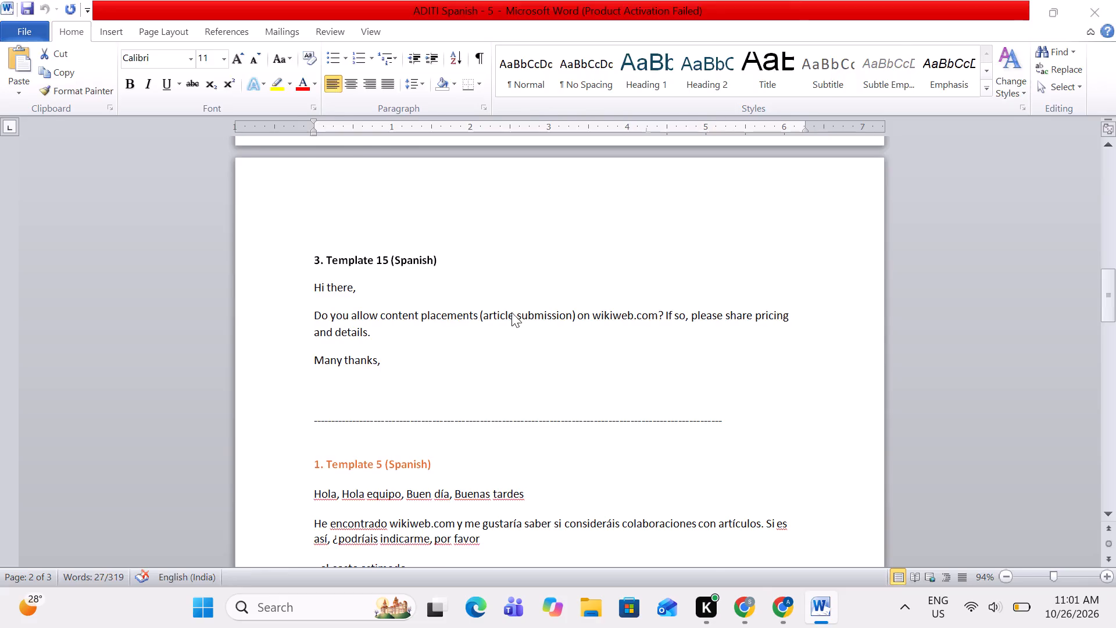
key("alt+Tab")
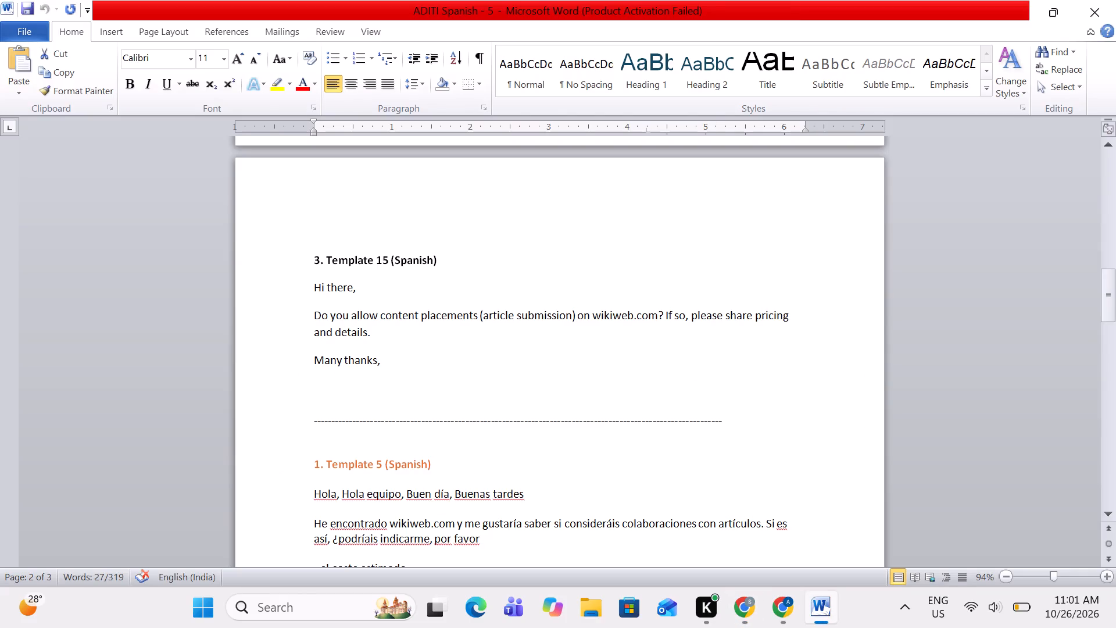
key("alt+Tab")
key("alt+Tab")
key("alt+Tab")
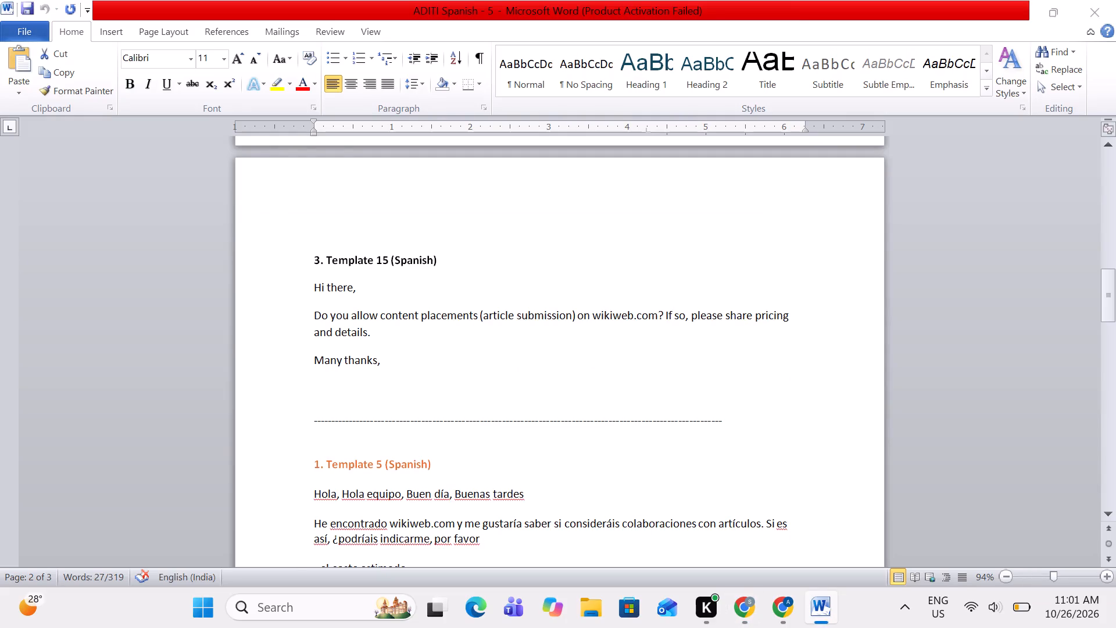
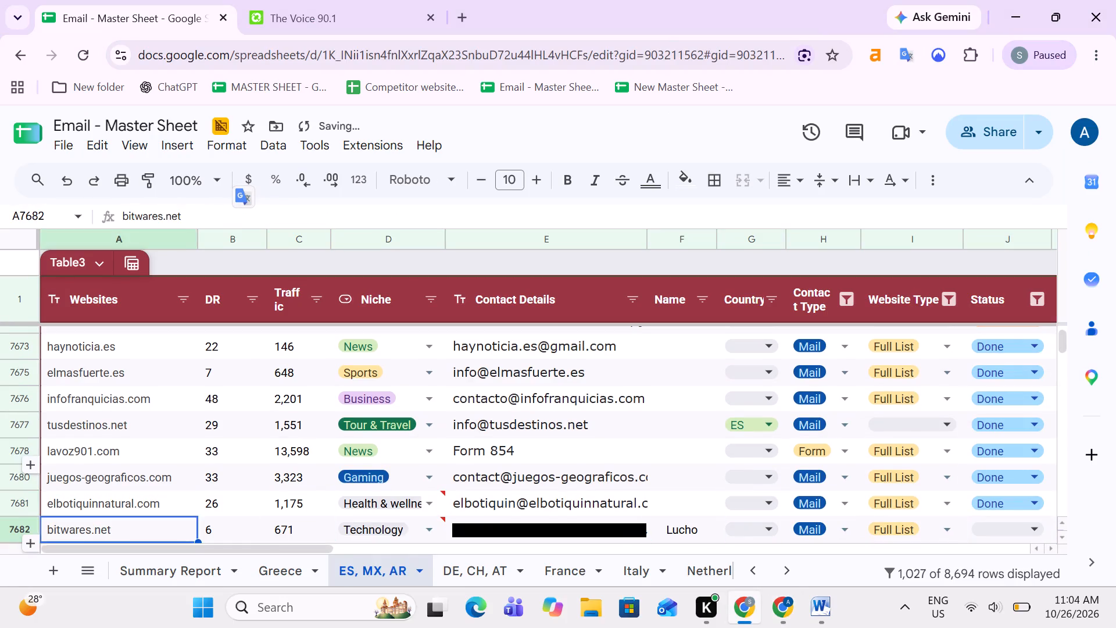
Set the niche of elbotiquinnatural.com to the listed Health & Wellness option.
key("Right")
key("Right")
key("Right")
key("Up")
key("Right")
key("Left")
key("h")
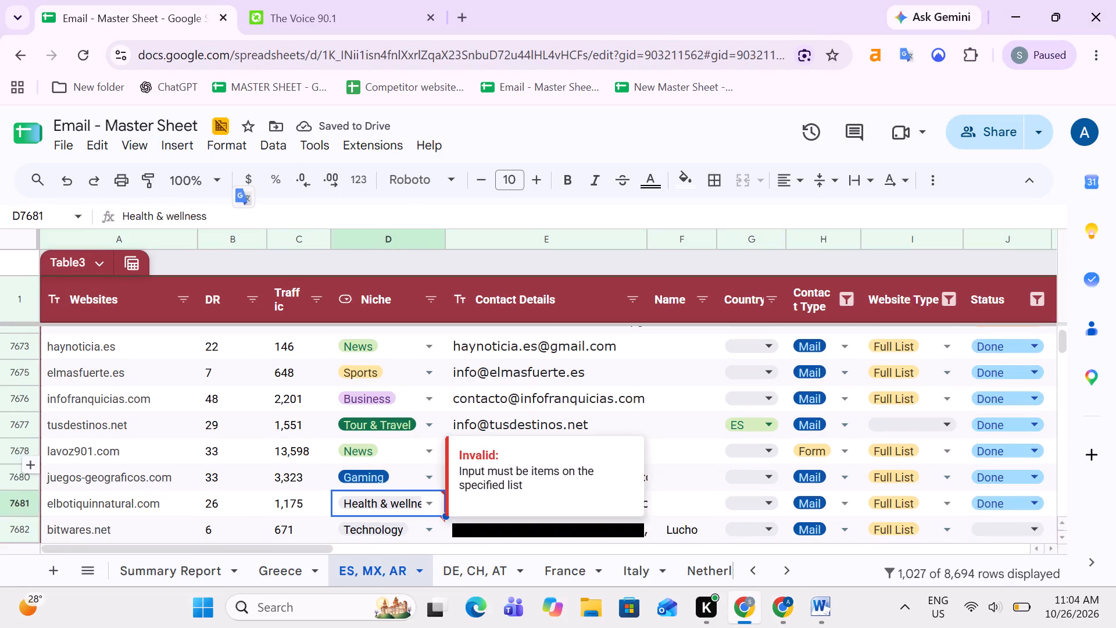
key("Down")
key("Down")
key("Return")
Copy the first email address from the contact details of bitwares.net.
key("Right")
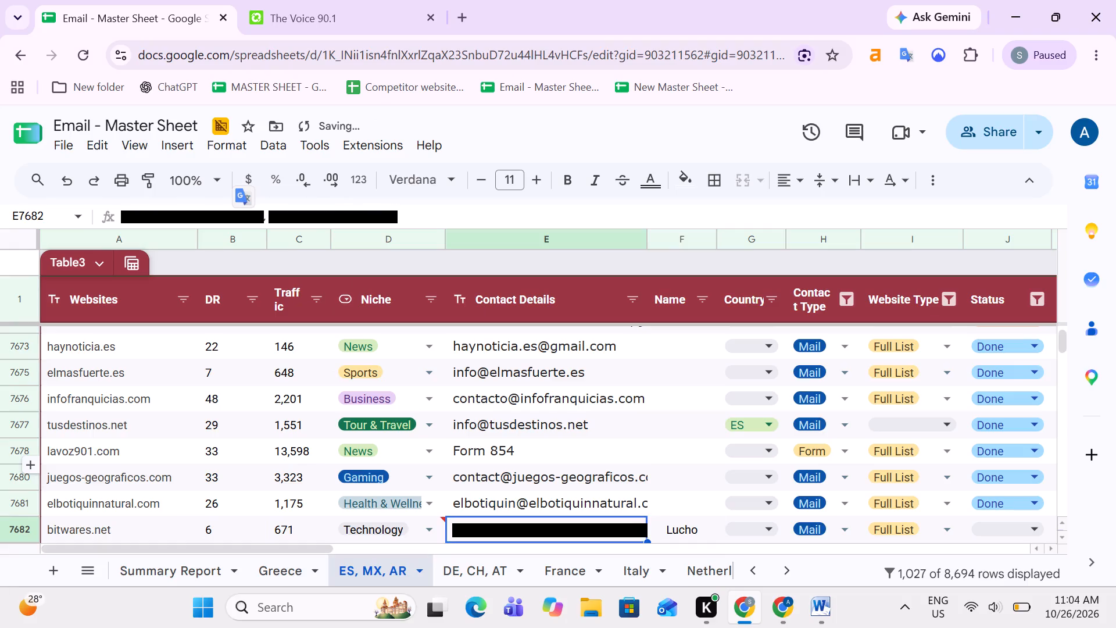
key("Right")
key("Left")
key("Right")
key("Left")
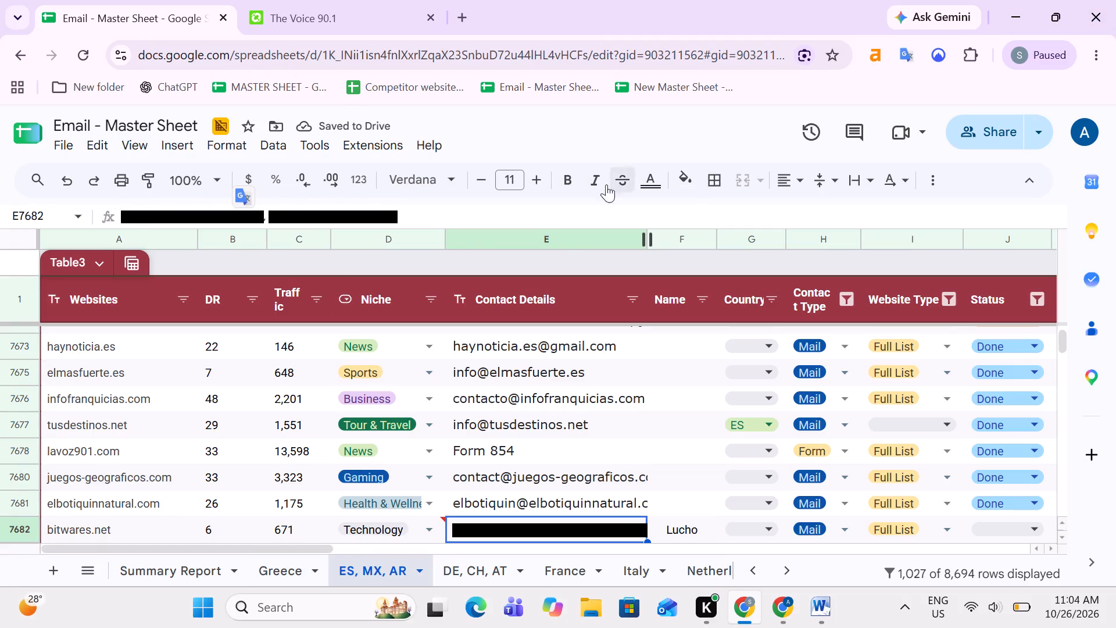
left_click(253, 214)
left_click_drag(252, 213, 126, 207)
key("ctrl+c")
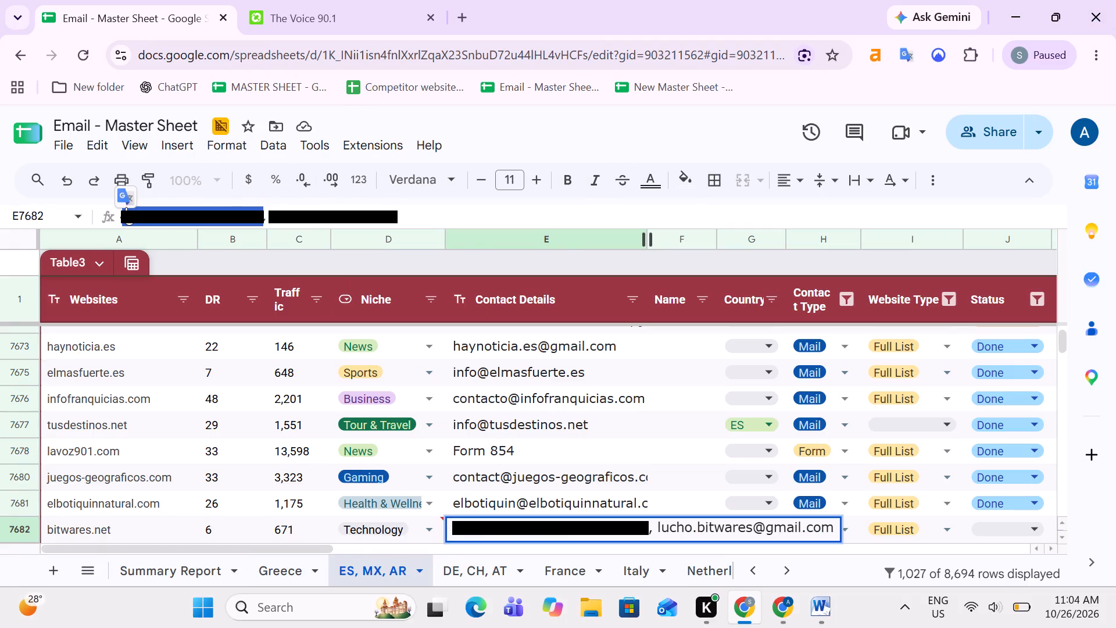